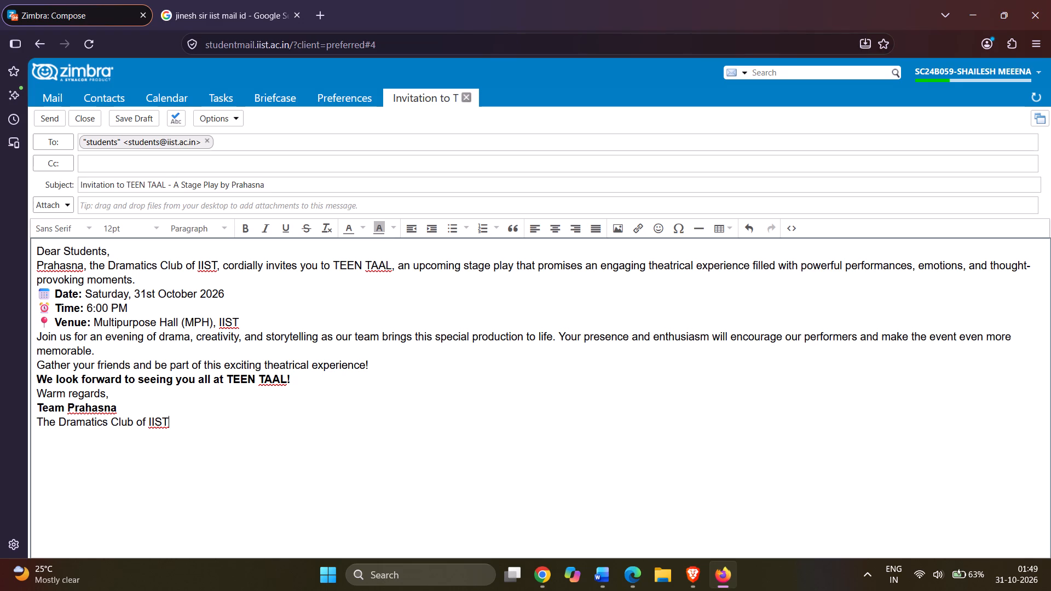
Remove the bold formatting from the closing line "We look forward to seeing you all at TEEN TAAL!".
drag(37, 379, 294, 391)
click(125, 391)
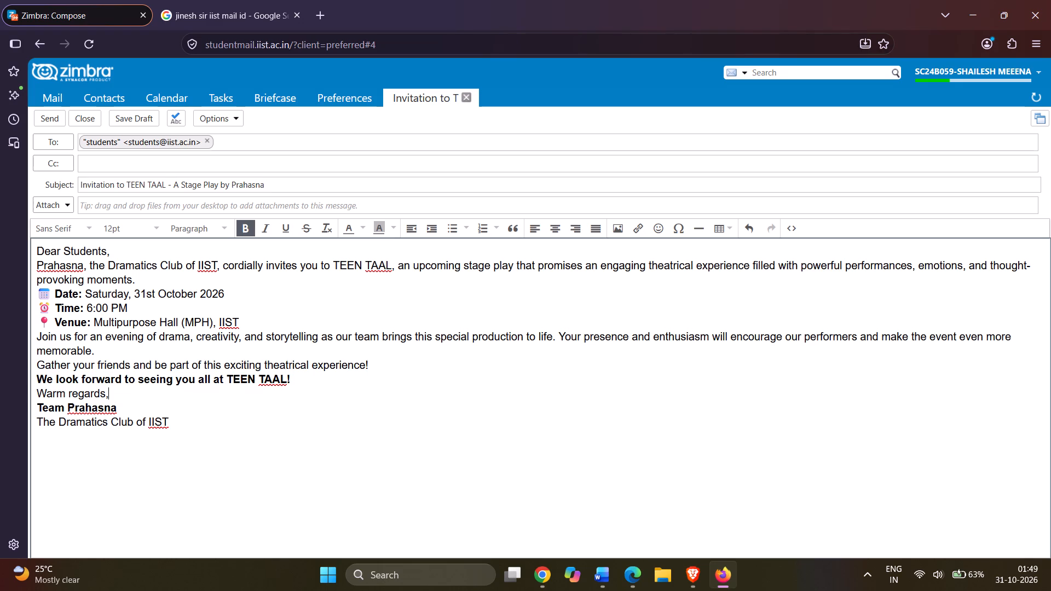
drag(36, 379, 96, 373)
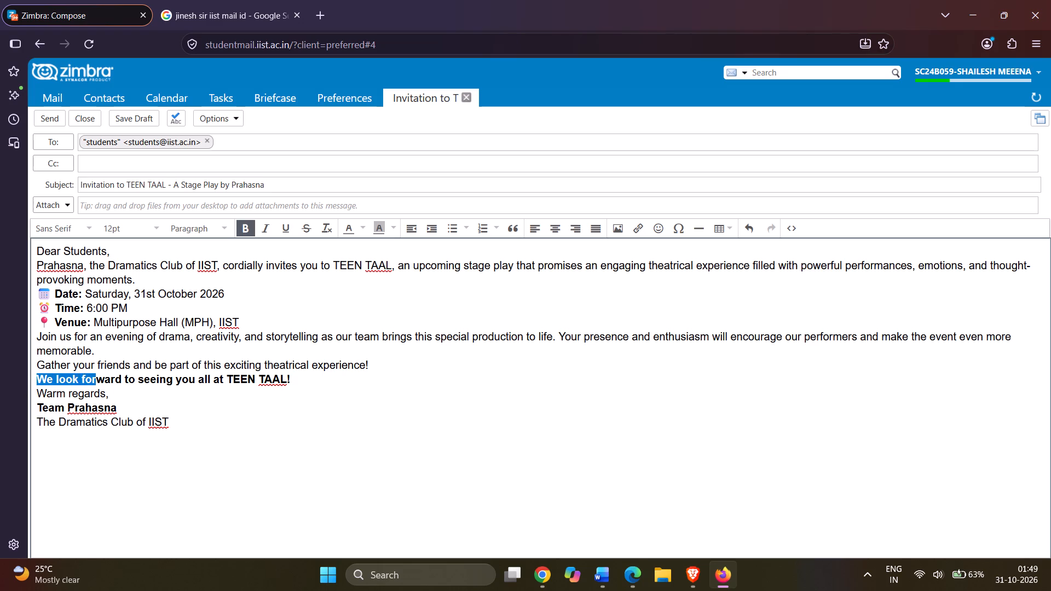
drag(96, 373, 302, 380)
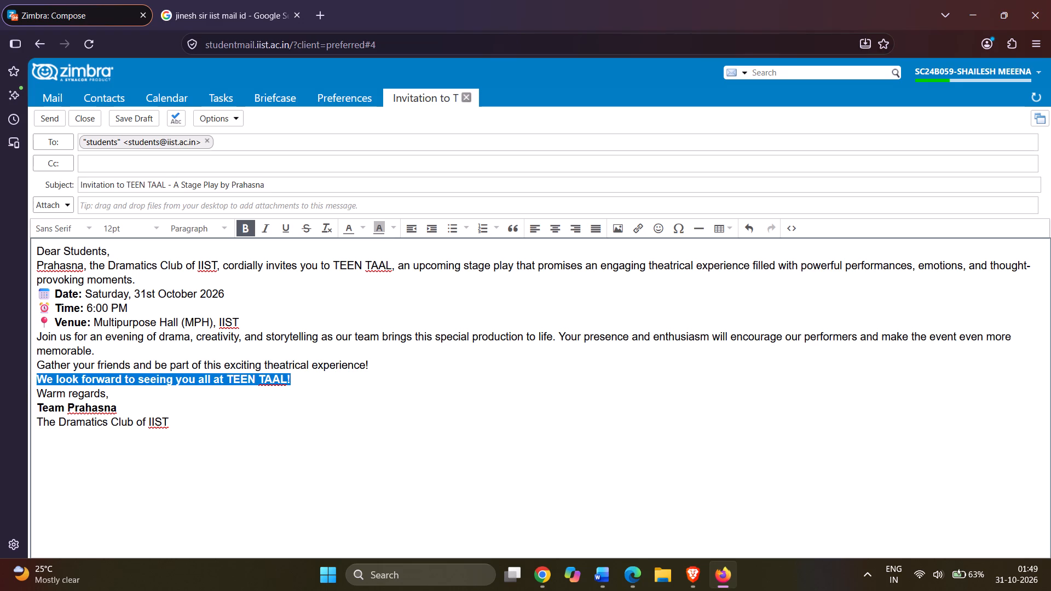
click(247, 222)
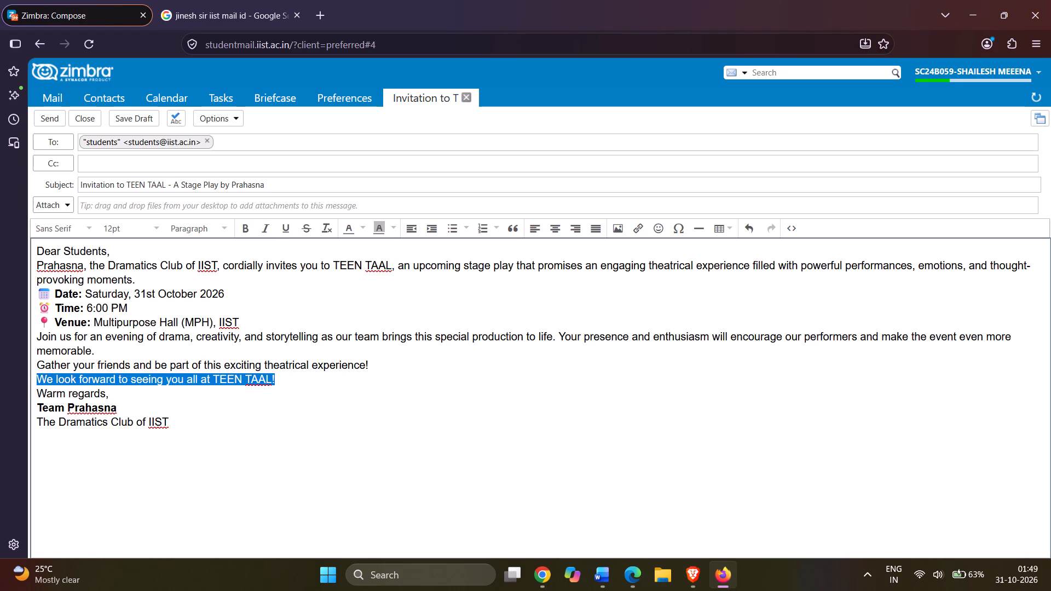
click(149, 386)
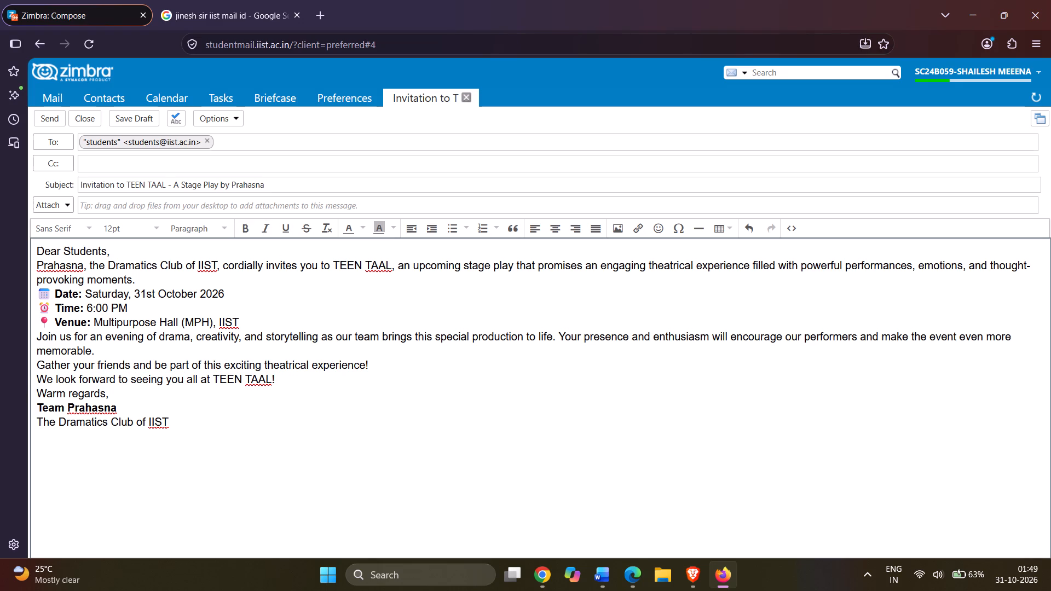
Remove the bold formatting from "Team Prahasna" in the signature.
drag(37, 407, 122, 406)
click(246, 228)
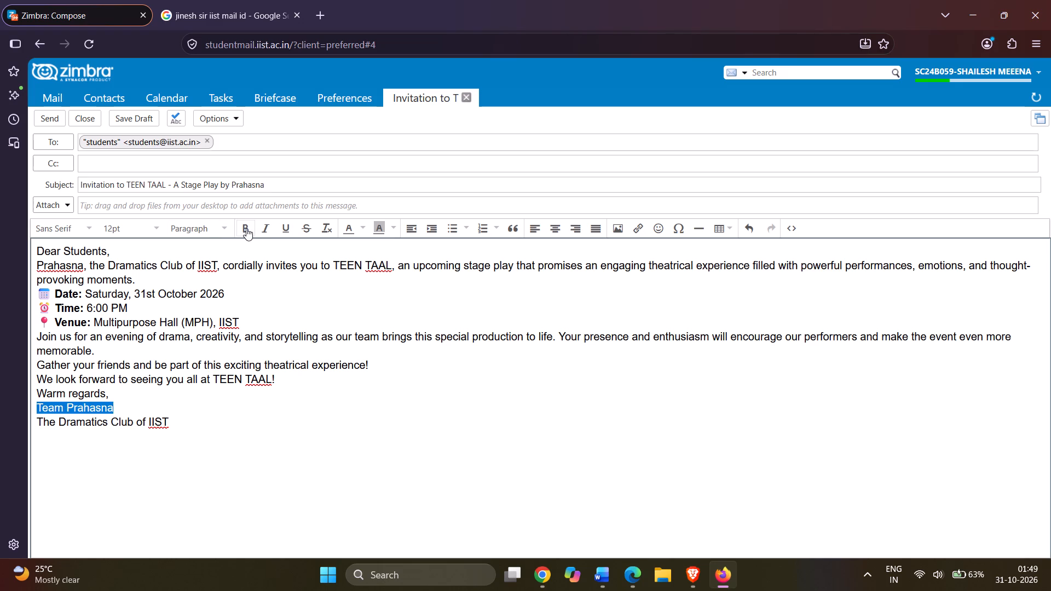
click(340, 438)
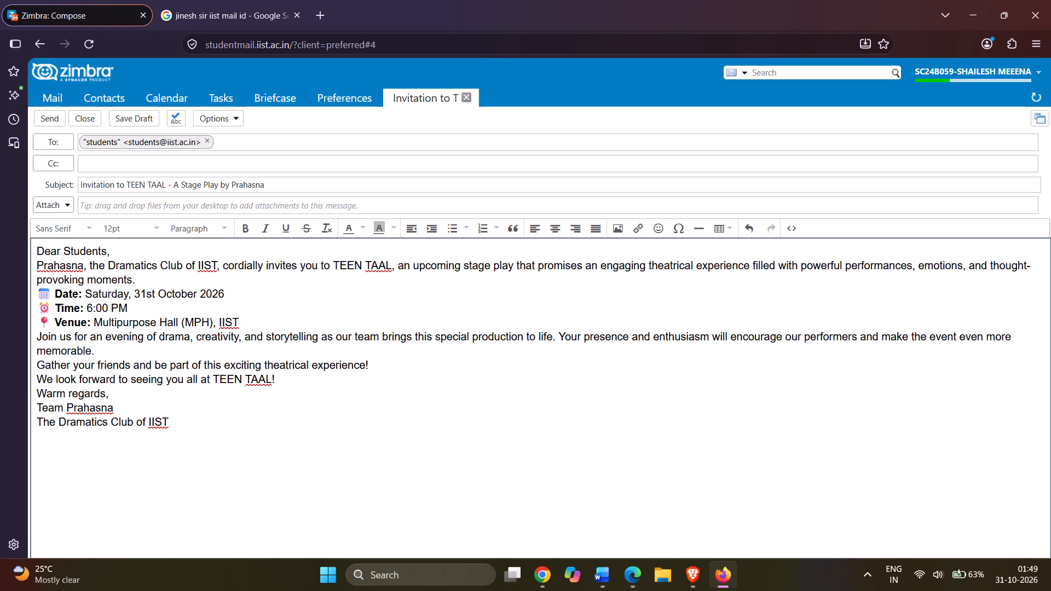
Insert blank lines before "Warm regards,", after "Dear Students,", and above and below the date, time and venue block.
click(299, 379)
key(Return)
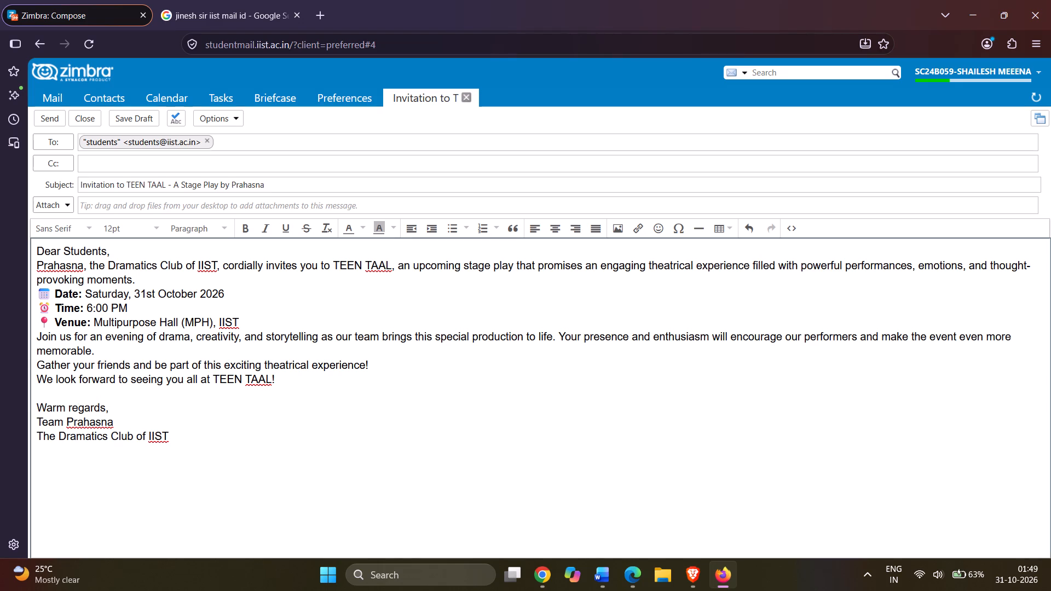
click(141, 252)
key(Return)
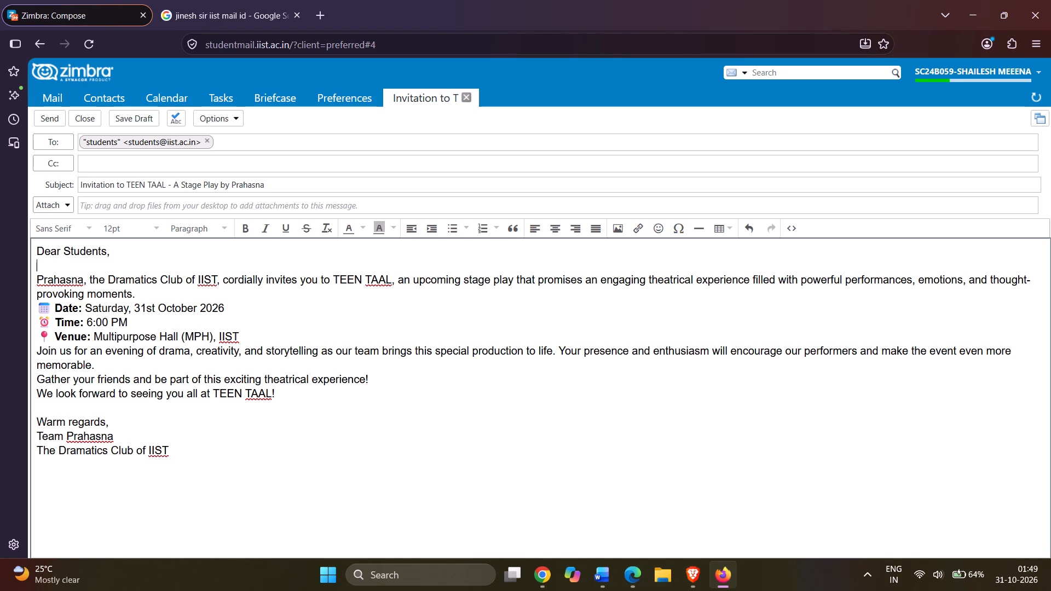
click(149, 302)
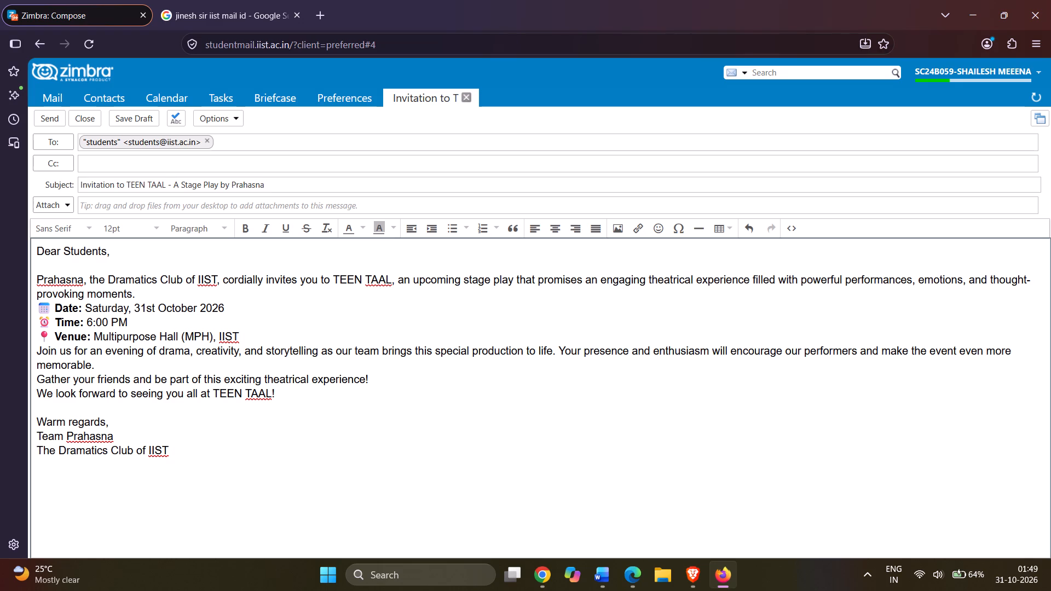
click(146, 293)
key(Return)
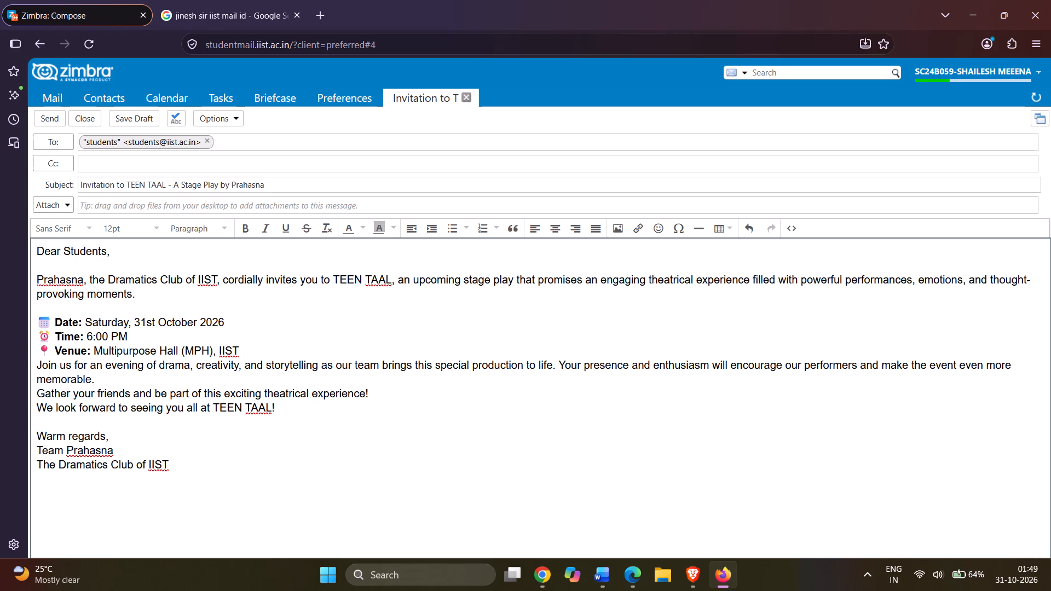
click(262, 344)
key(Return)
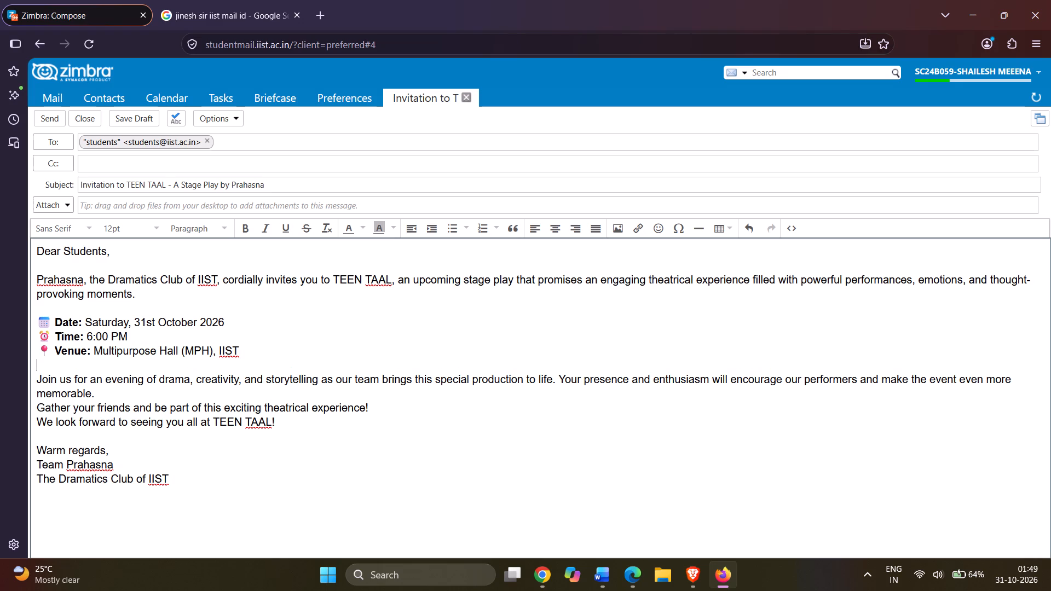
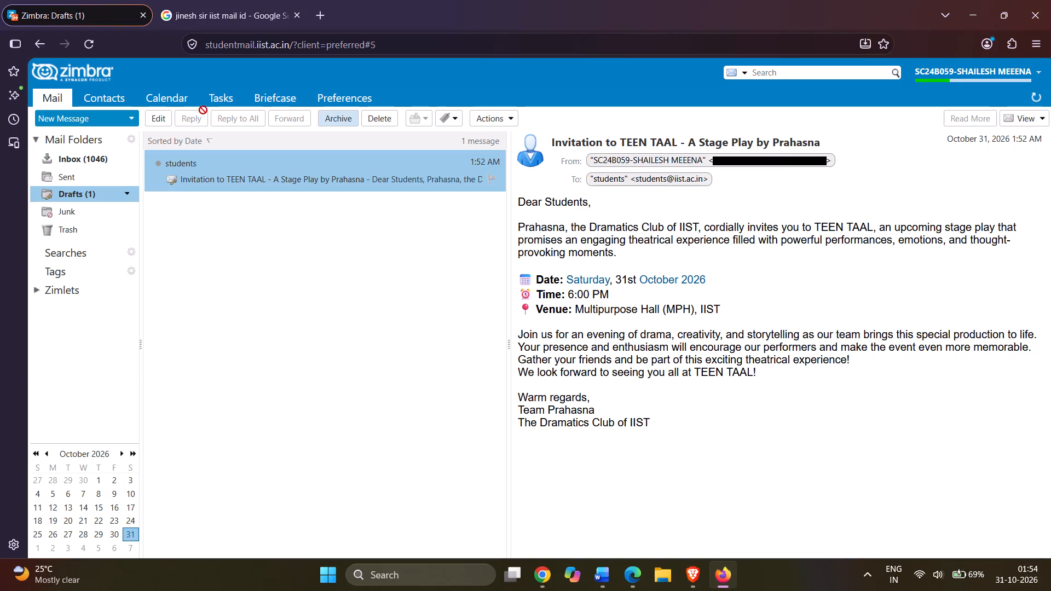
Reopen the TEEN TAAL invitation draft for editing and browse the Downloads folder for a file to attach.
click(158, 121)
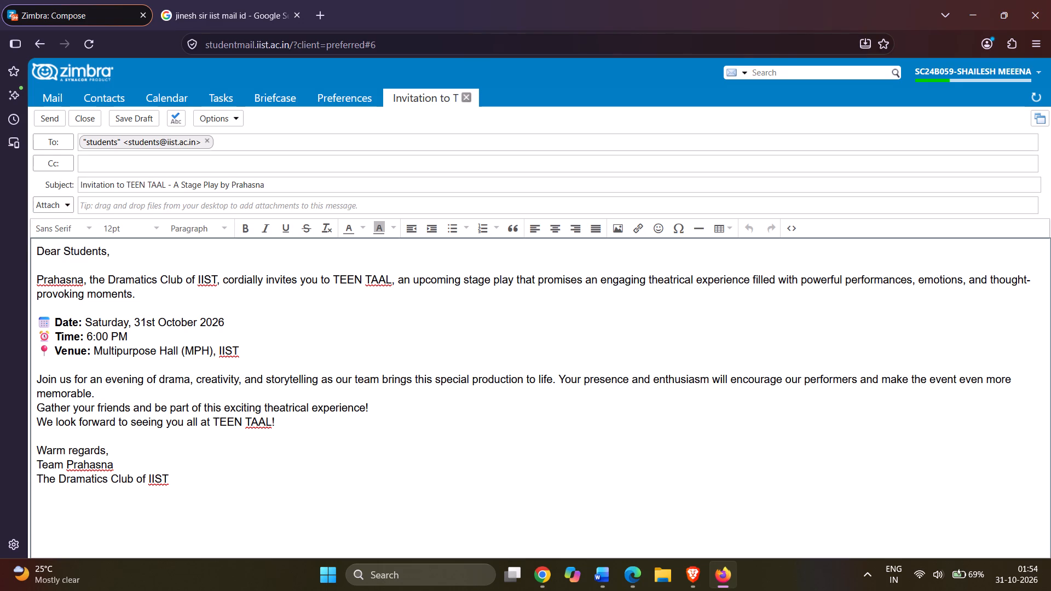
click(45, 201)
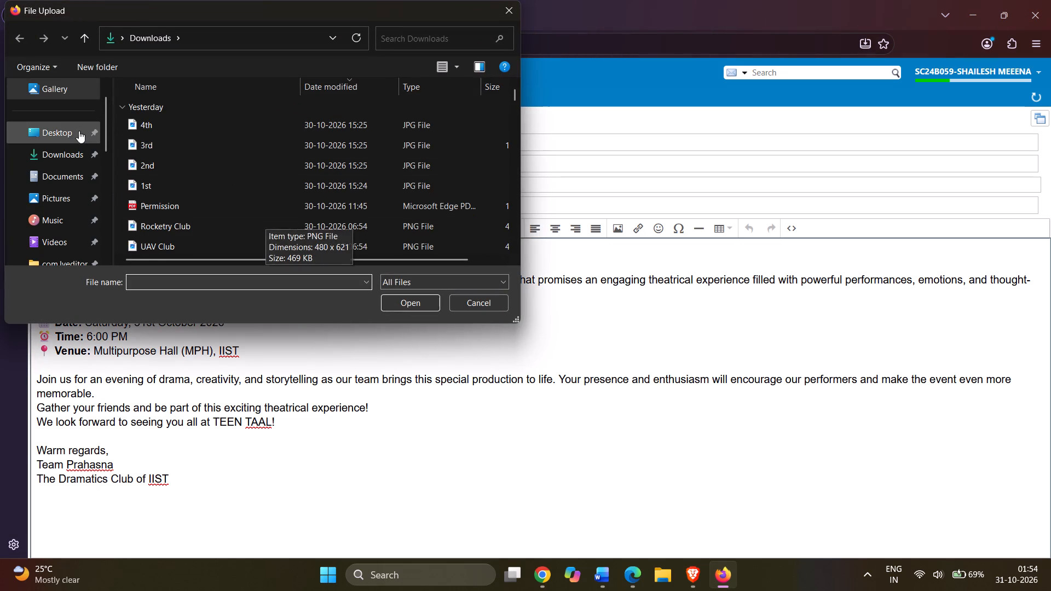
click(72, 149)
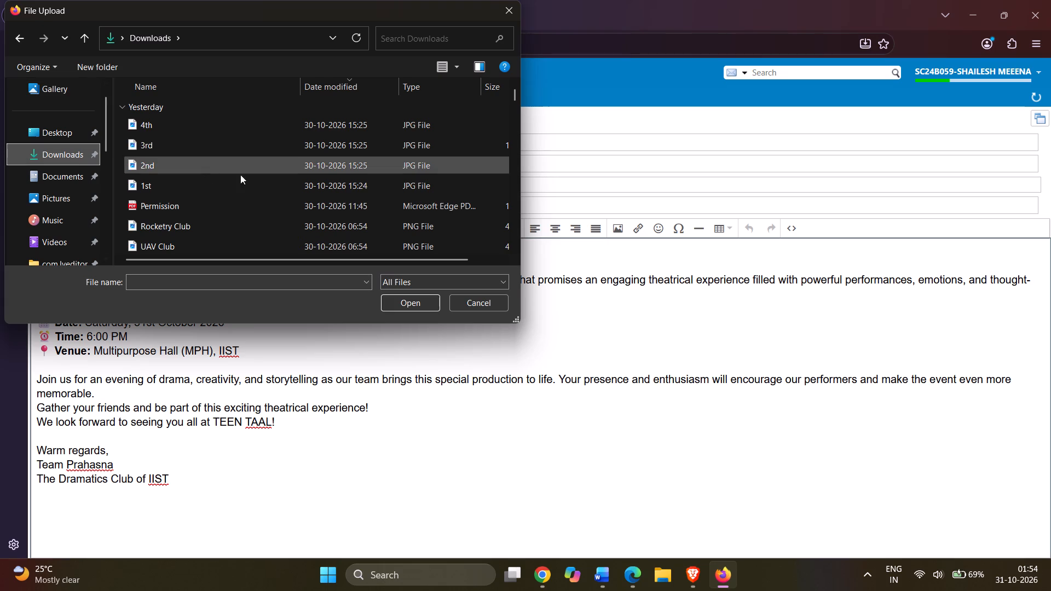
scroll(247, 196, down, 3)
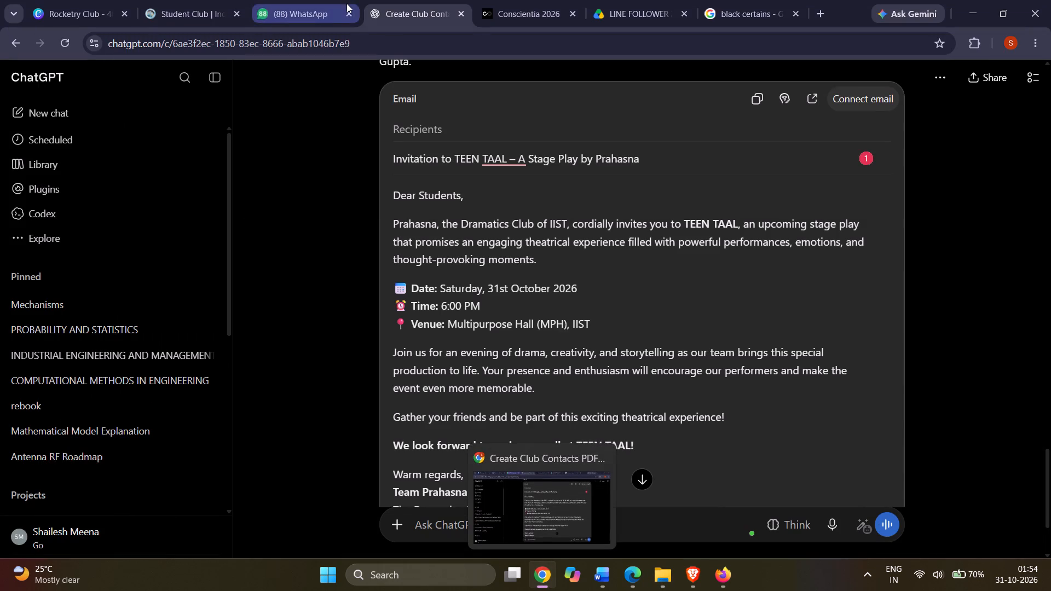
click(48, 0)
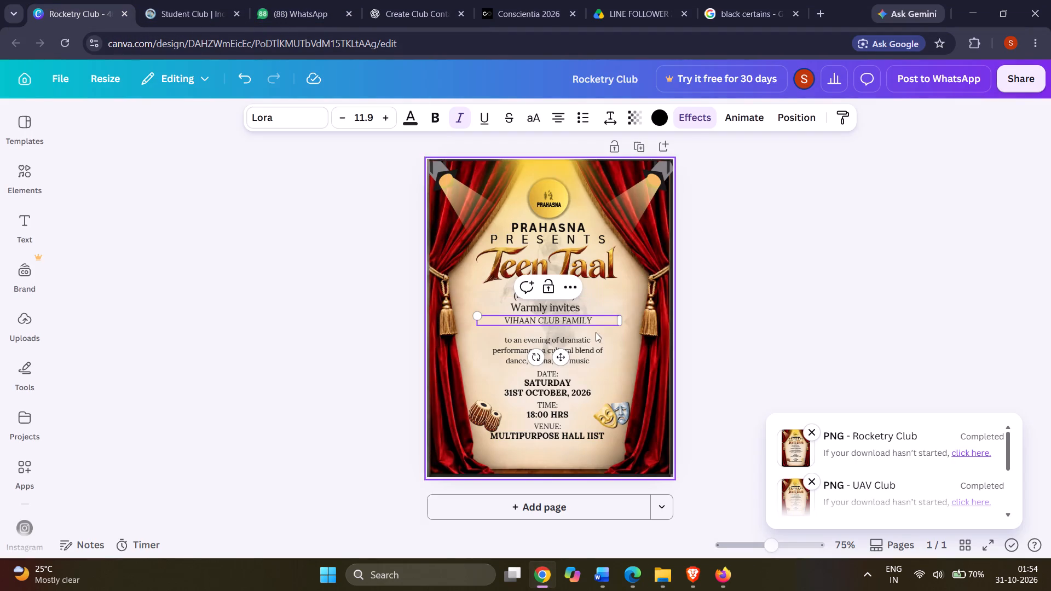
click(559, 320)
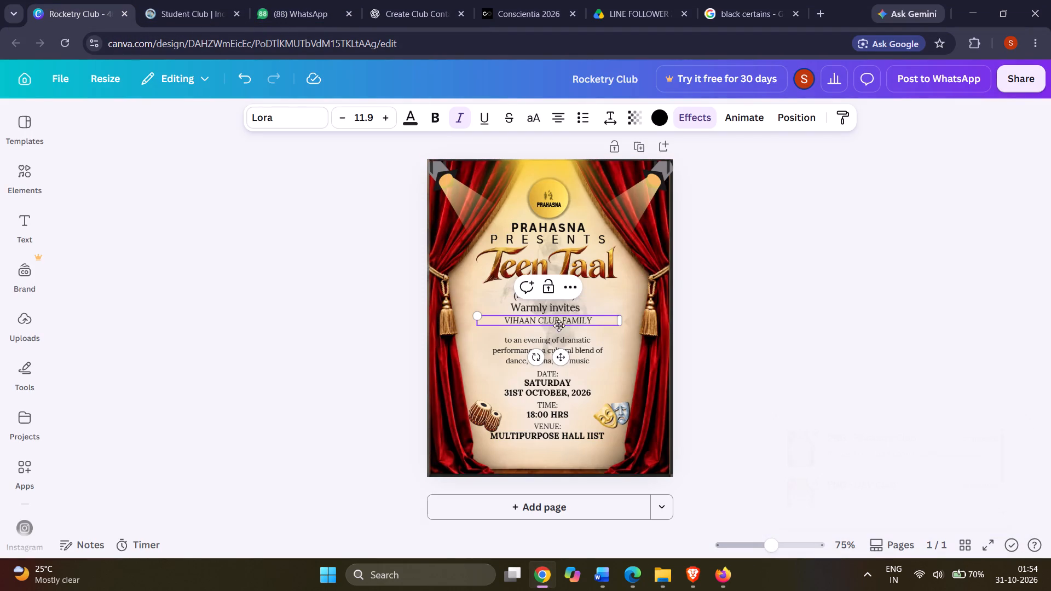
click(562, 318)
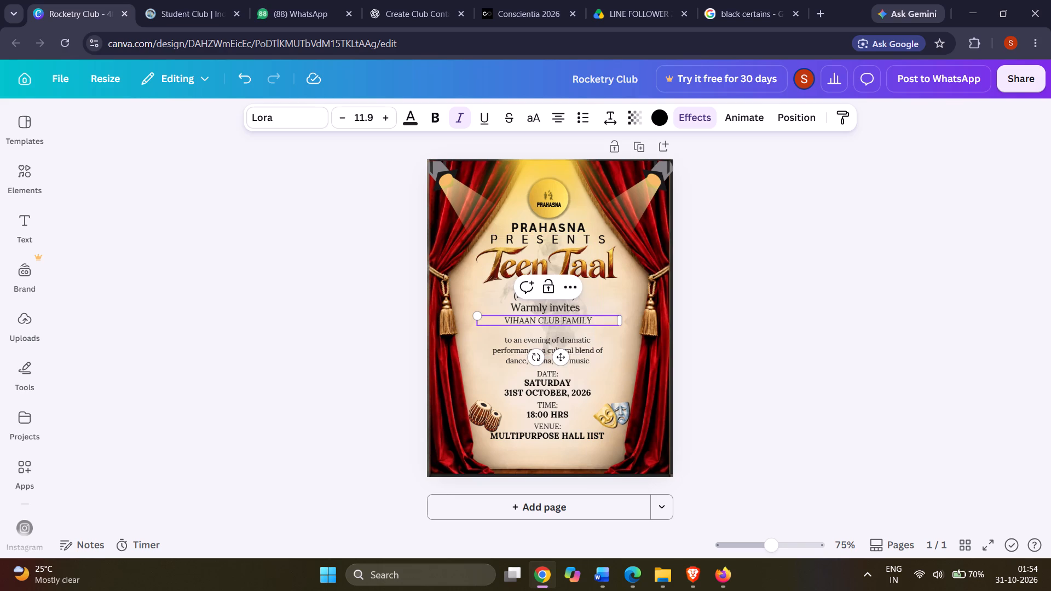
key(BackSpace)
key(BackSpace)
key(BackSpace)
key(BackSpace)
key(BackSpace)
key(BackSpace)
key(BackSpace)
key(BackSpace)
key(BackSpace)
key(BackSpace)
key(BackSpace)
key(BackSpace)
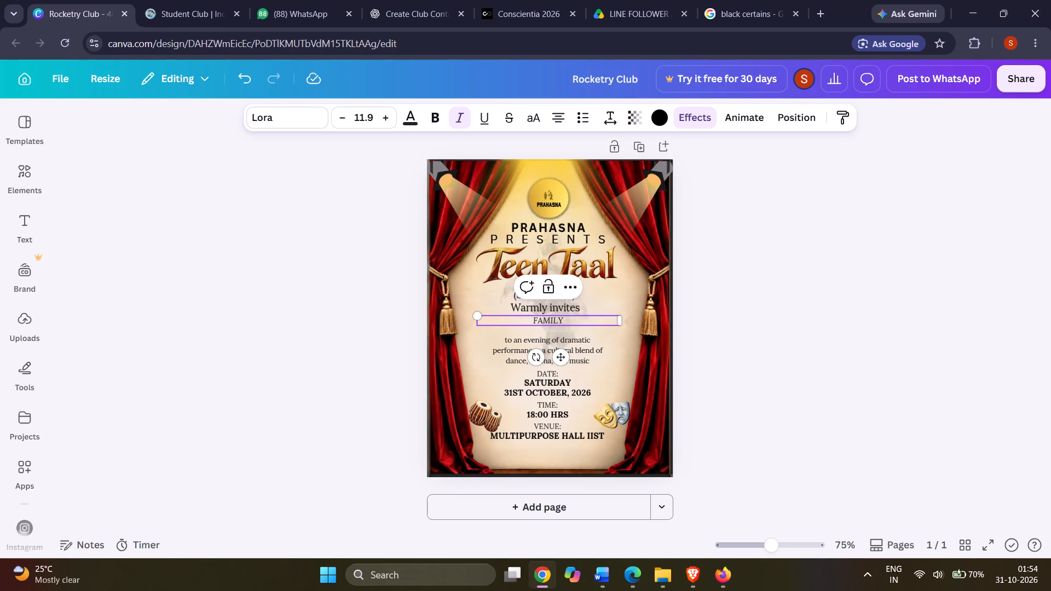
text(IIST)
key(space)
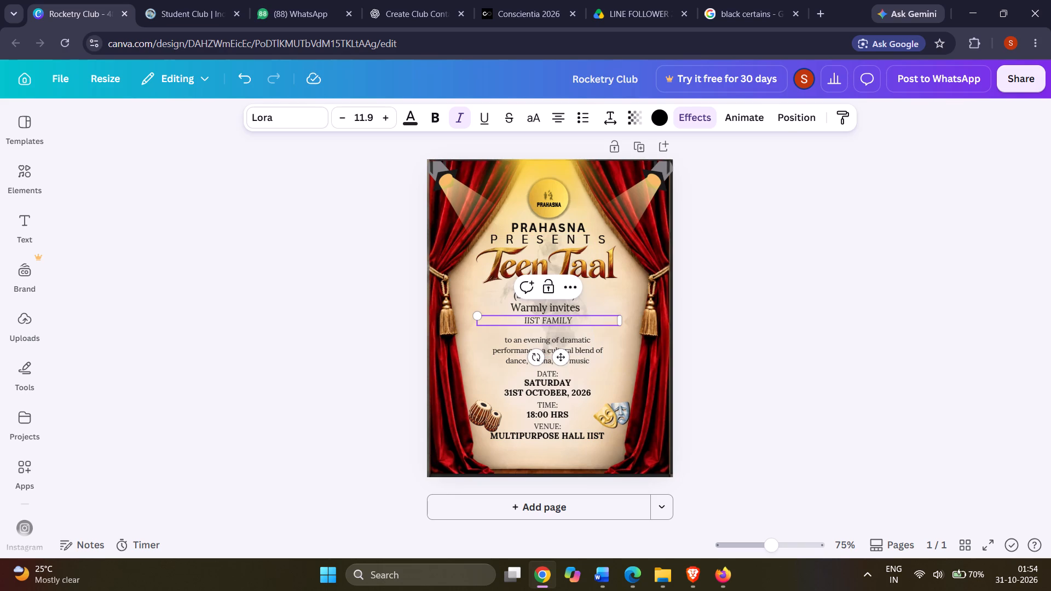
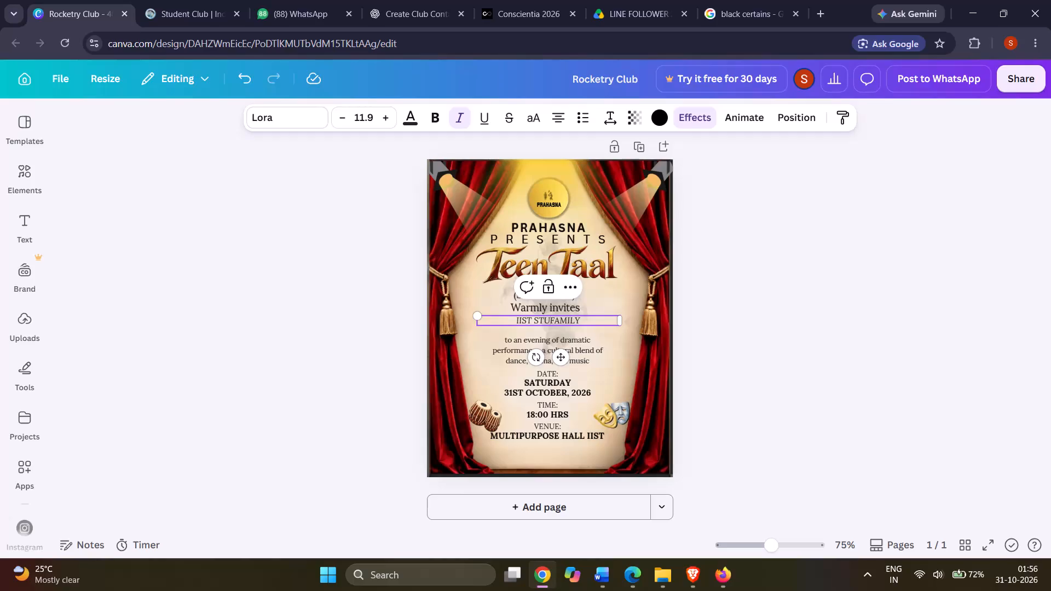
Delete the leftover letters "STU" from the invitee line under "Warmly invites" so that it reads "IIST FAMILY".
key(BackSpace)
key(BackSpace)
key(BackSpace)
click(798, 342)
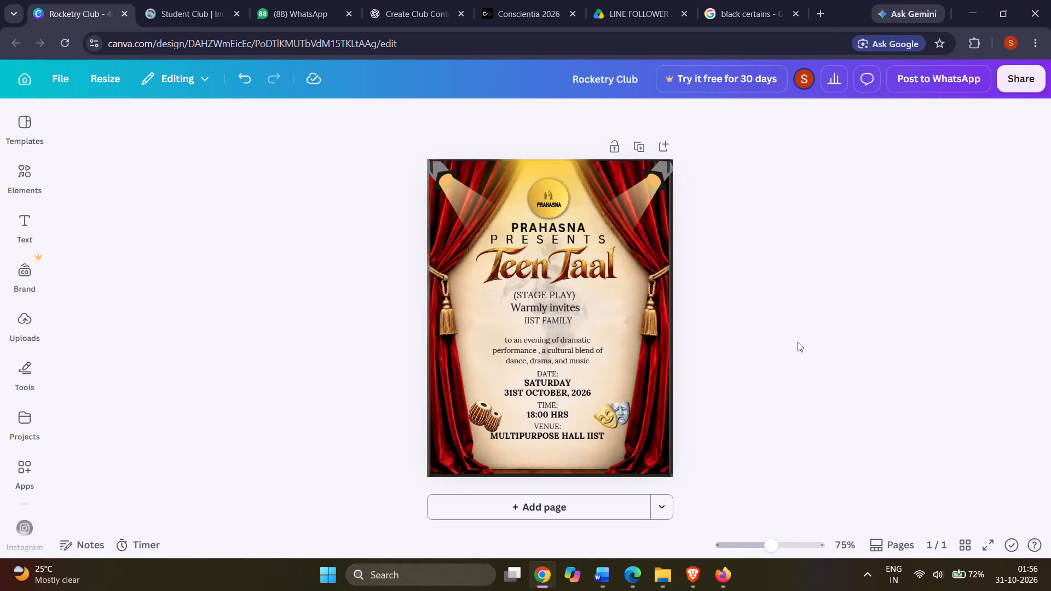
Move the "IIST FAMILY" line slightly down, about midway between "Warmly invites" and the event description, keeping it horizontally centred.
click(556, 321)
click(562, 352)
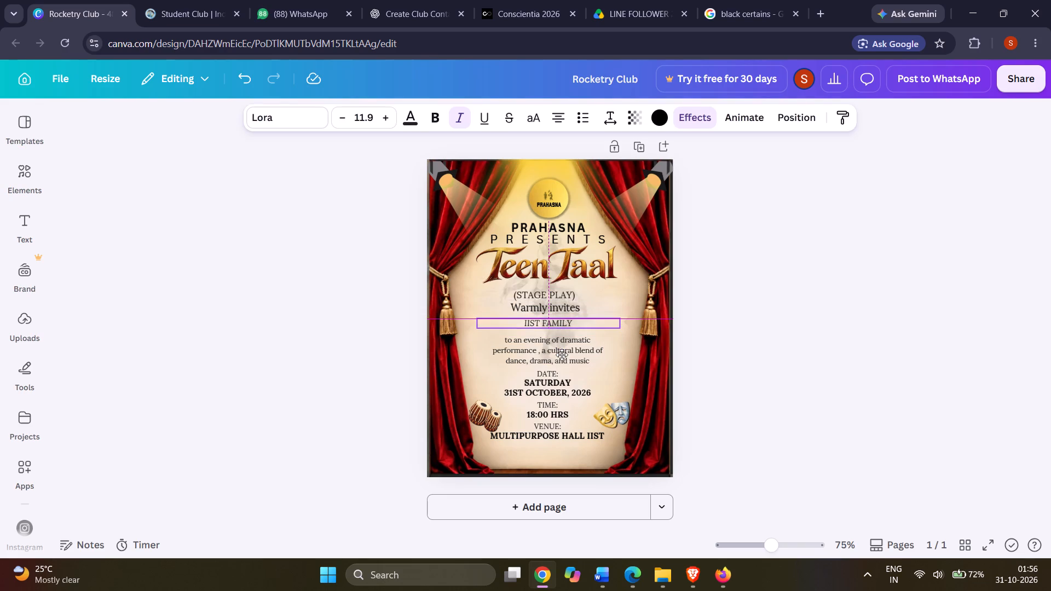
click(799, 329)
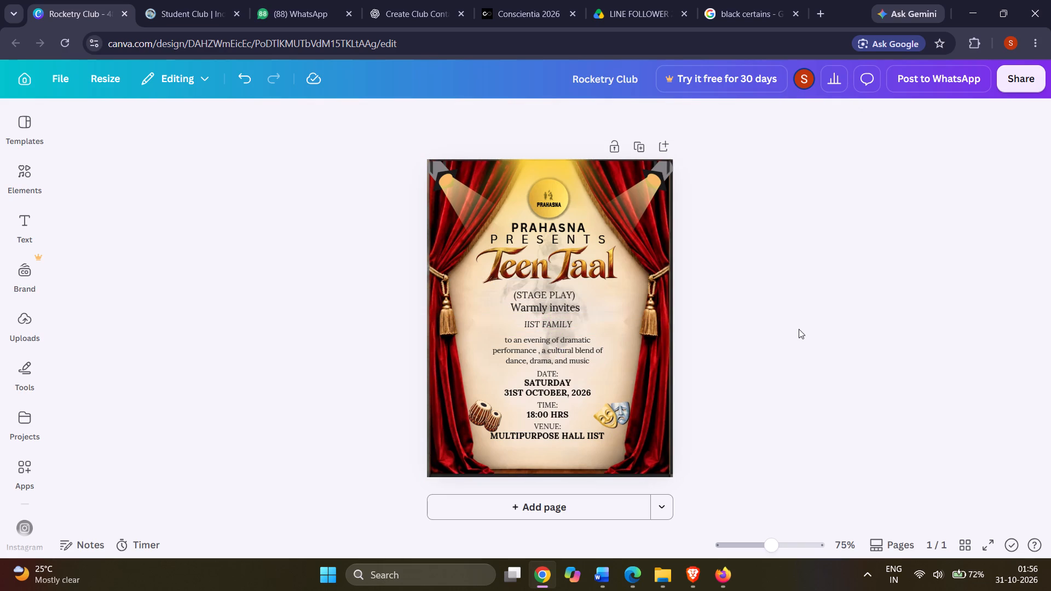
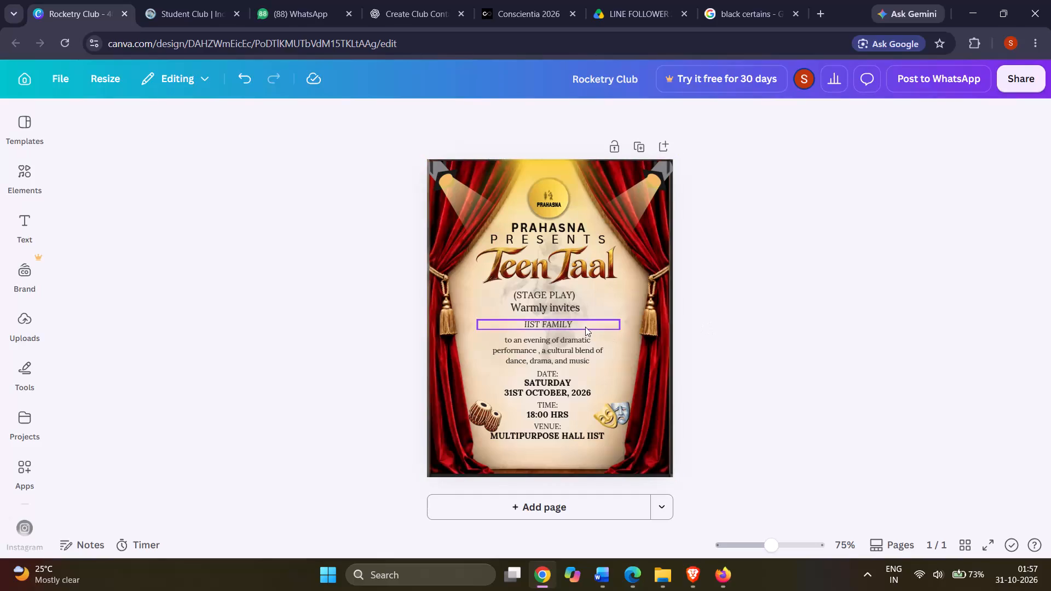
Narrow the "IIST FAMILY" text box to about half its width and recentre it between "Warmly invites" and the event description.
click(585, 327)
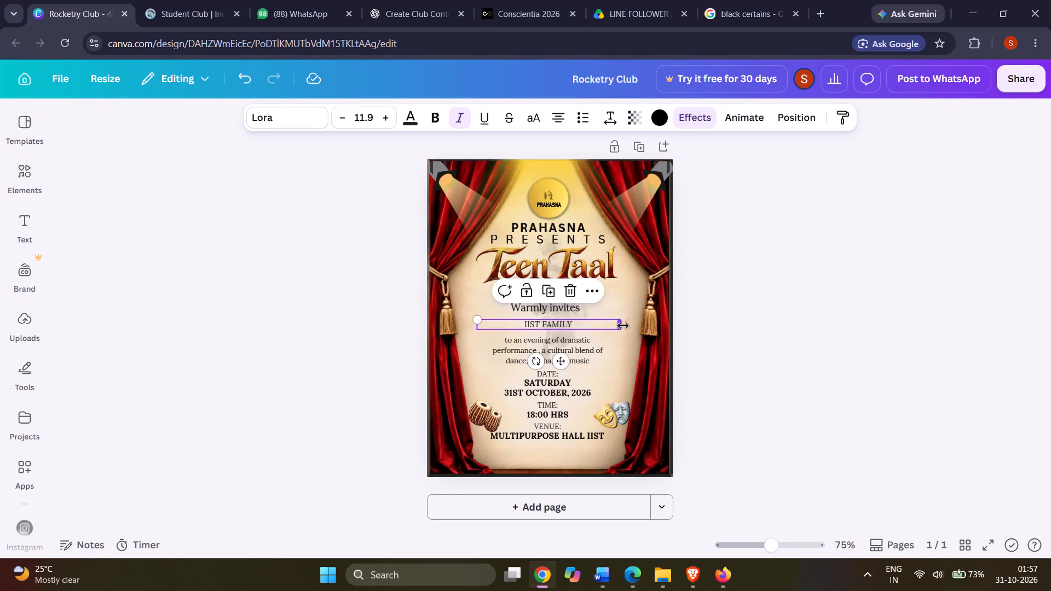
drag(623, 326, 552, 331)
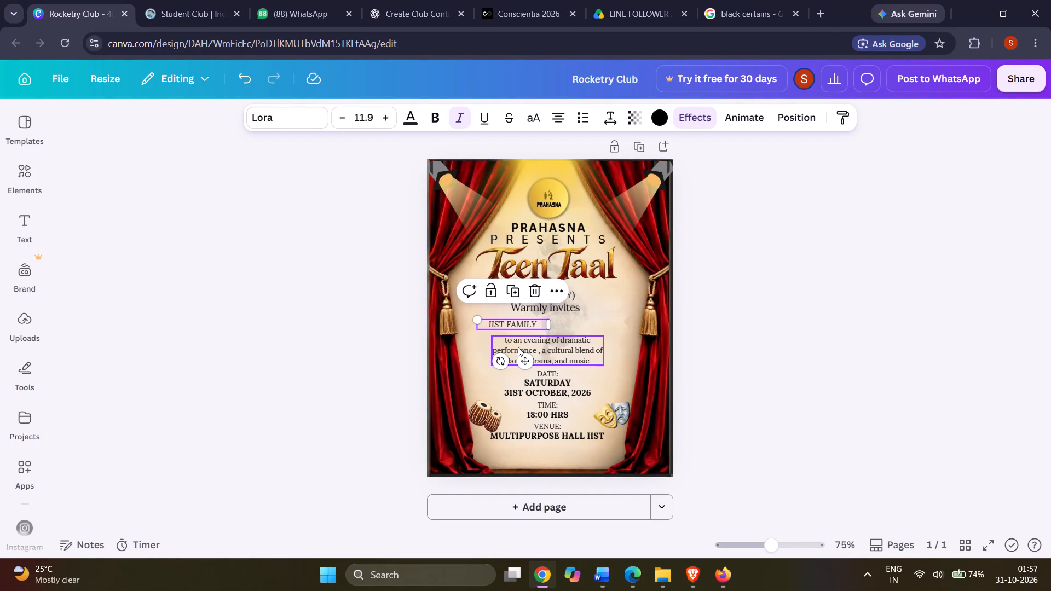
drag(529, 364, 560, 363)
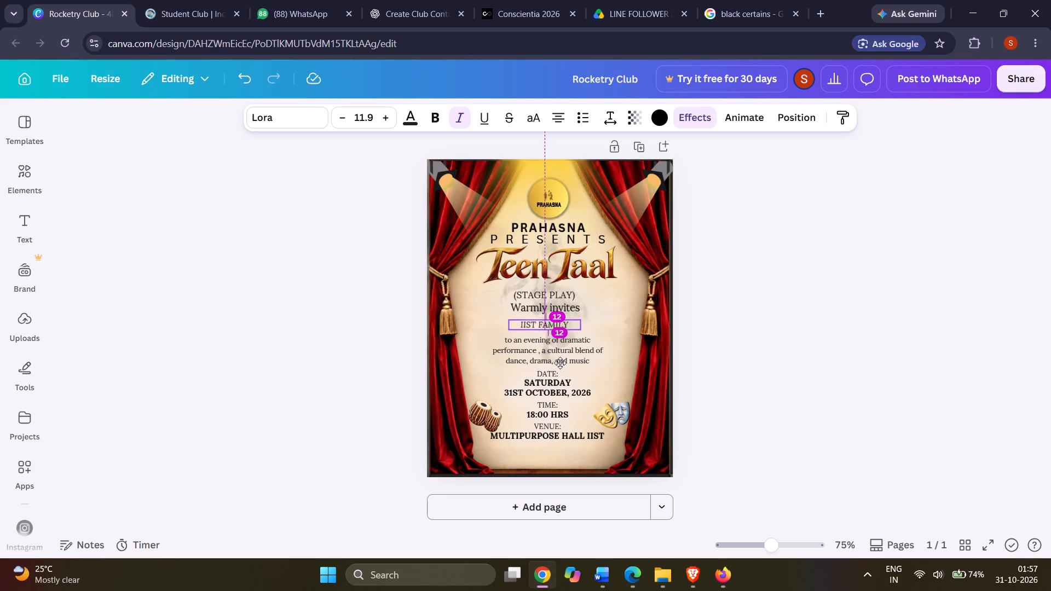
drag(560, 363, 559, 362)
click(819, 357)
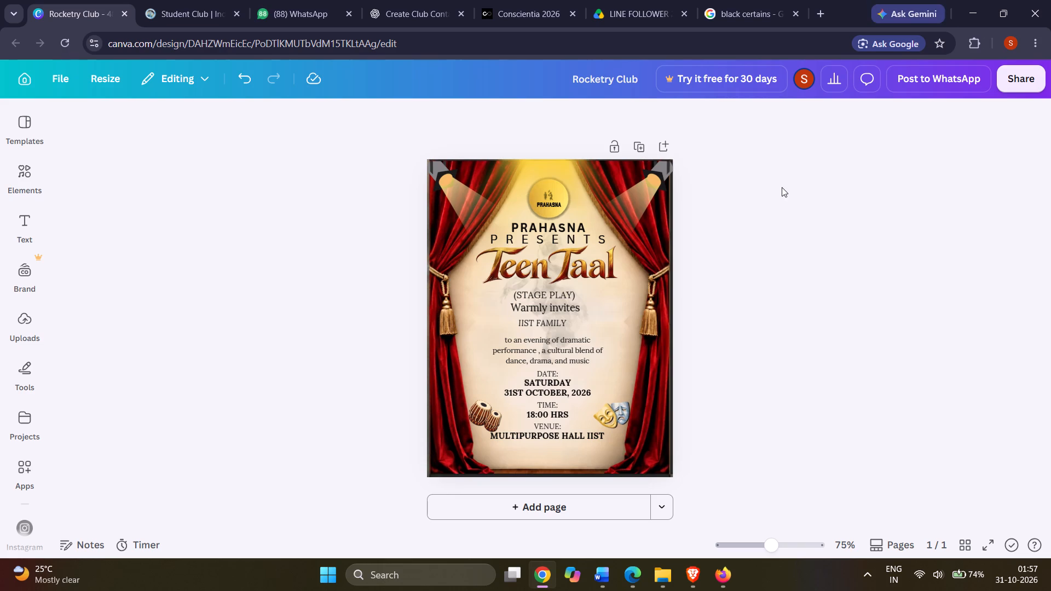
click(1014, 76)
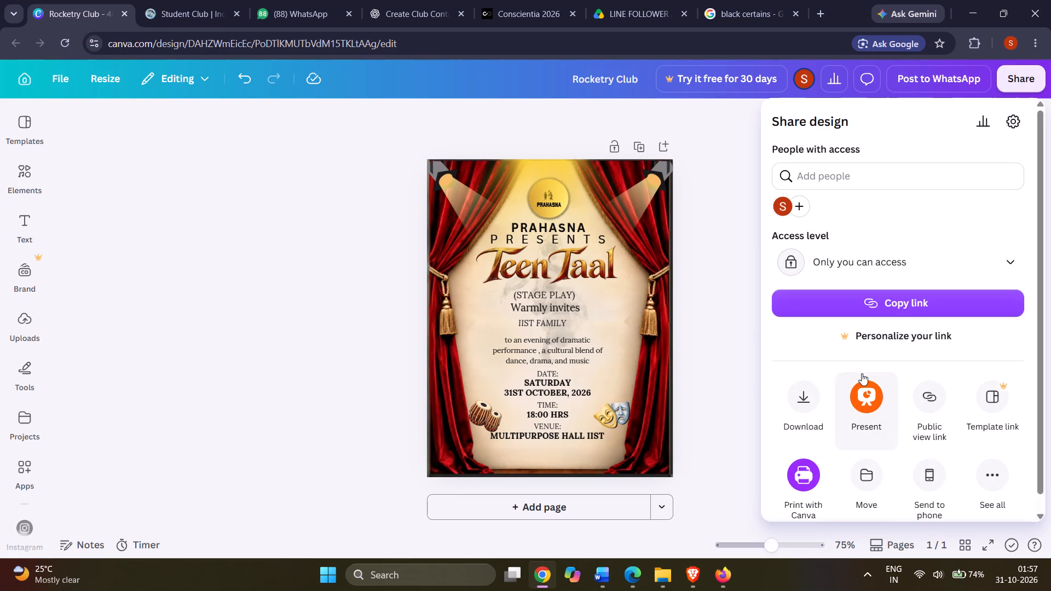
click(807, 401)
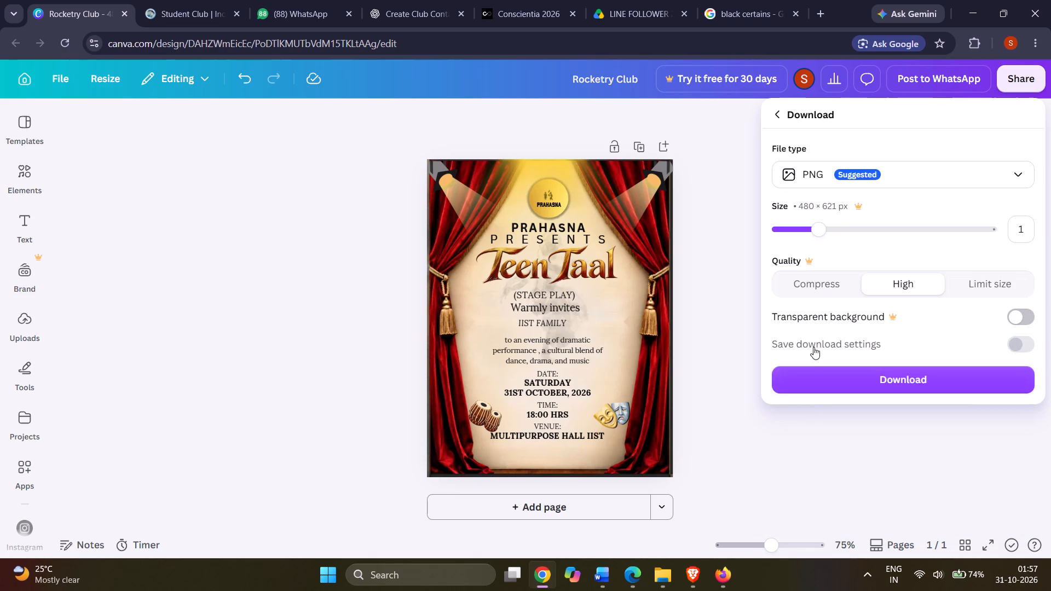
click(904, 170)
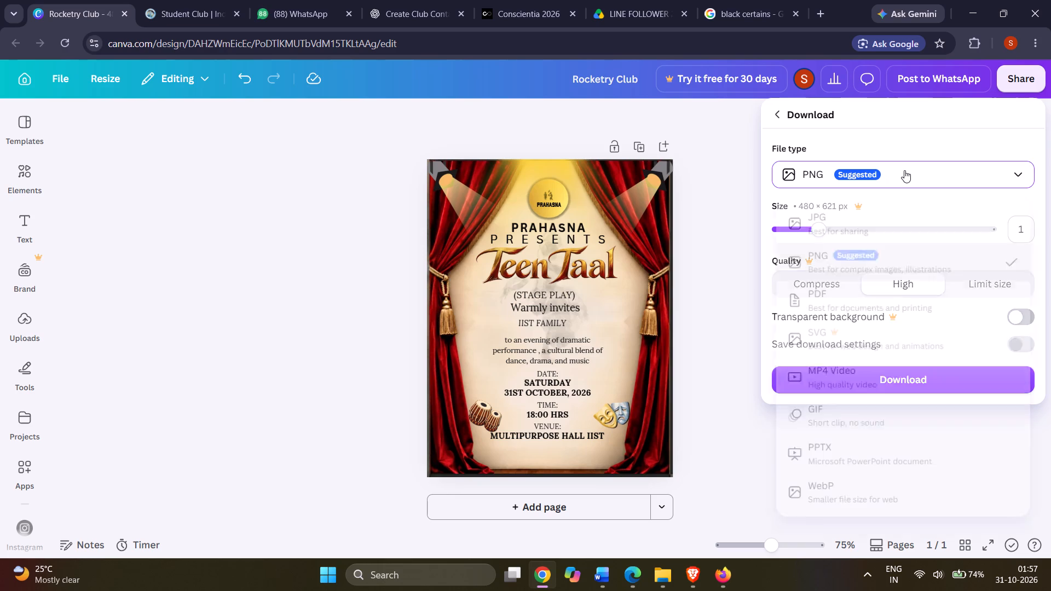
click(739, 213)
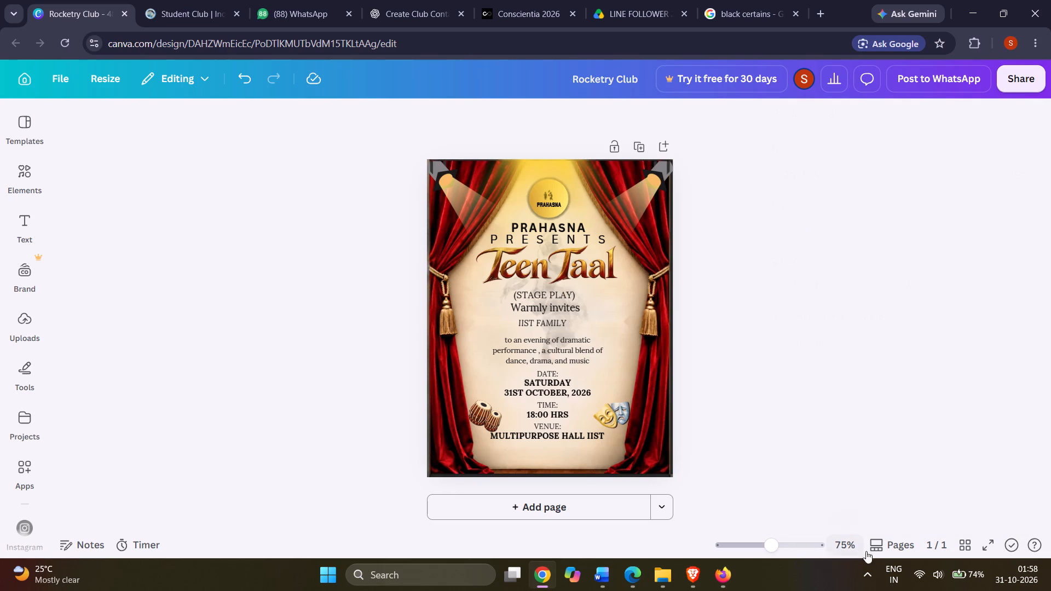
Download the poster as a PNG at its original size of 480 × 621 px.
click(1041, 86)
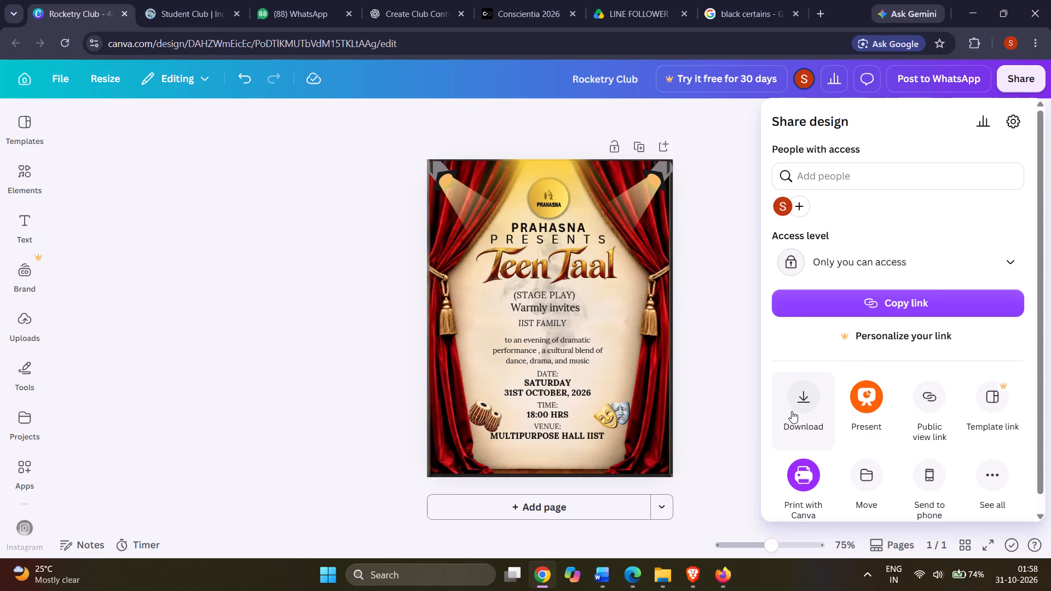
click(817, 396)
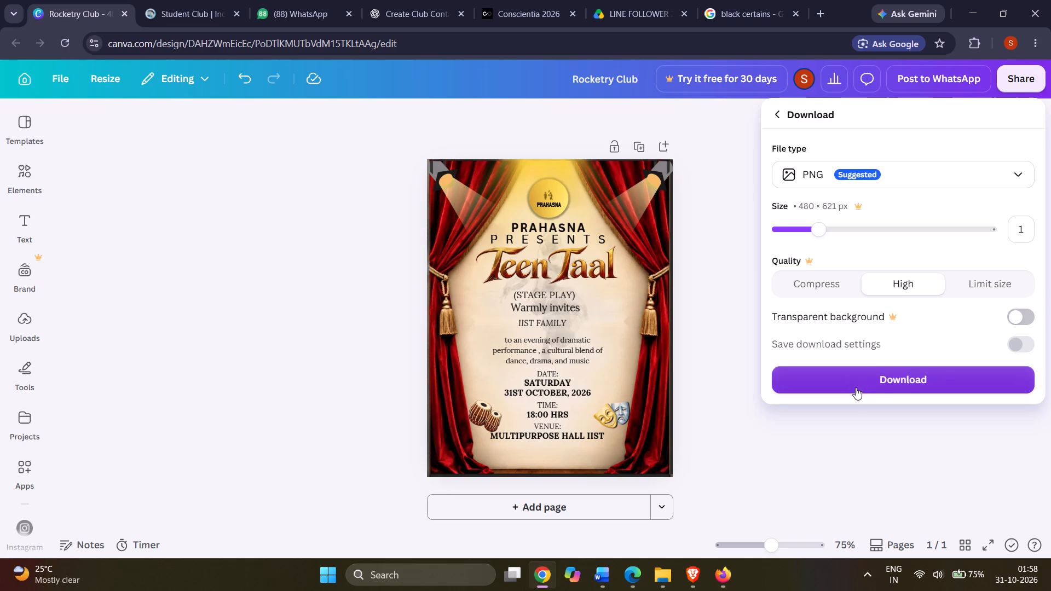
click(858, 383)
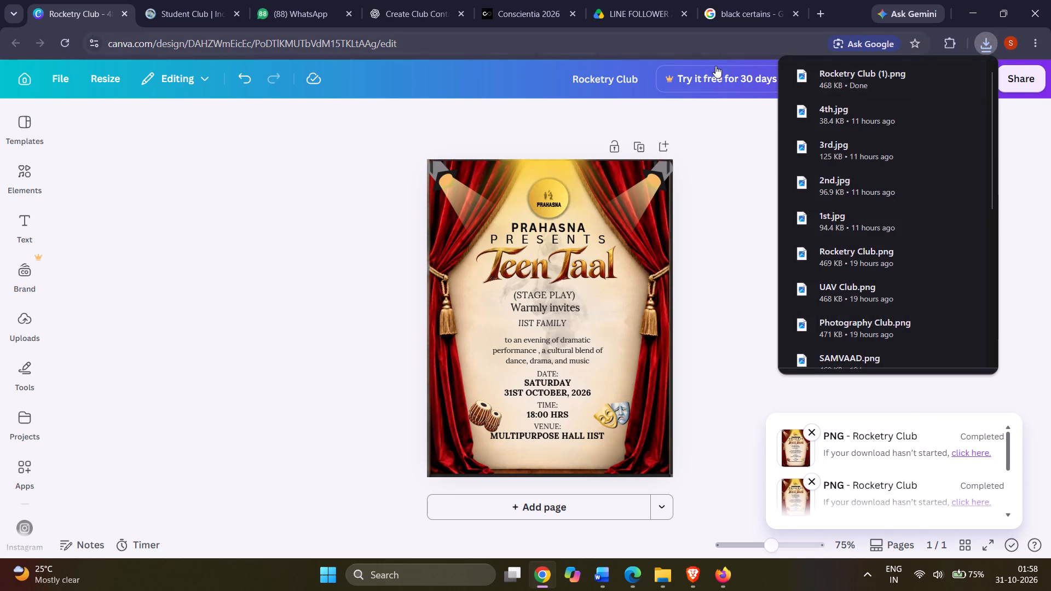
Rename the design as "Invitation".
triple_click(636, 81)
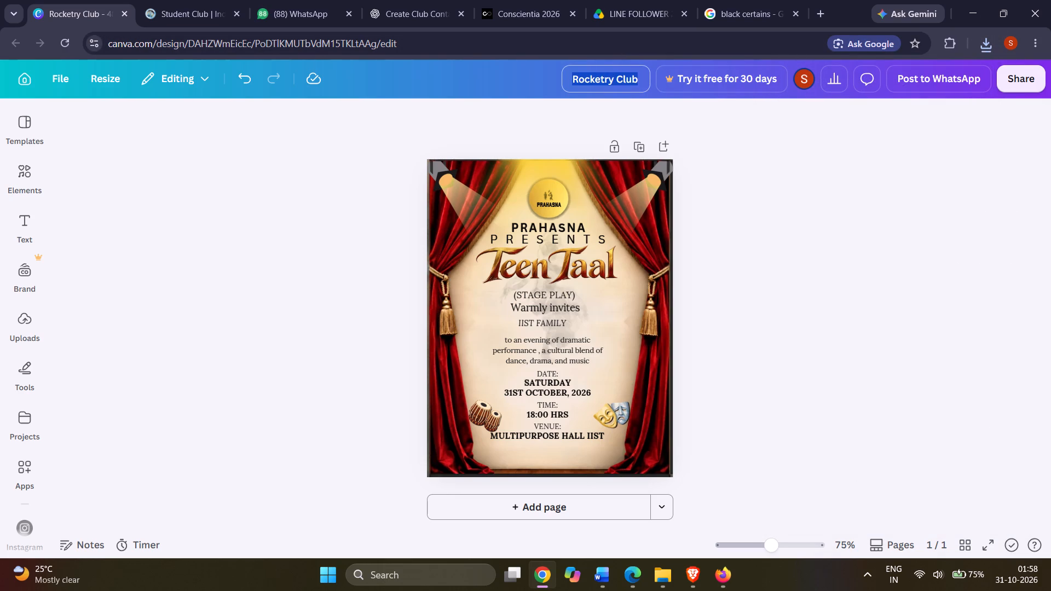
key(BackSpace)
key(i)
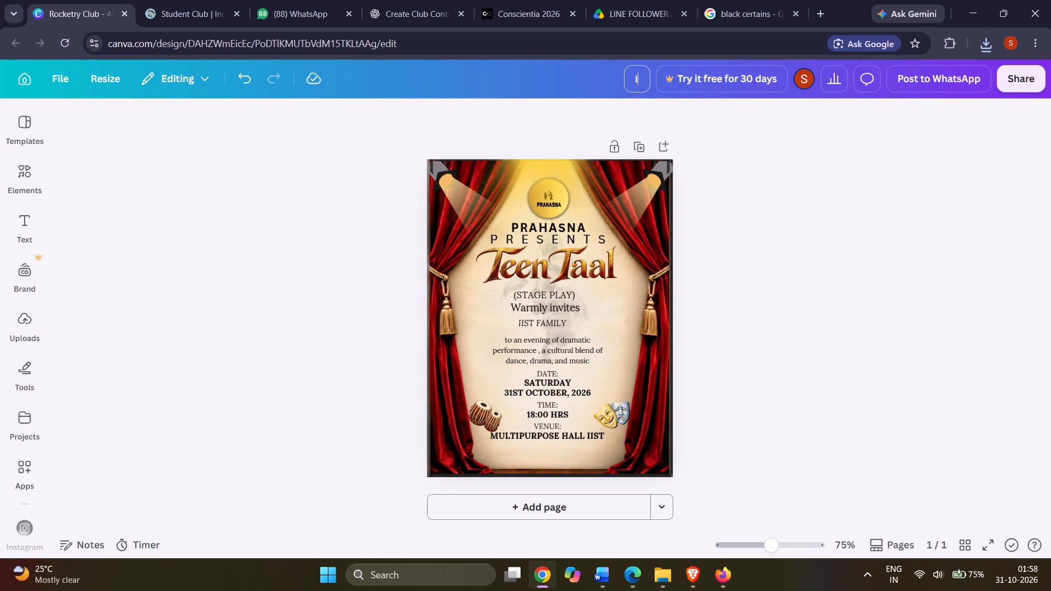
key(n)
text(vitation)
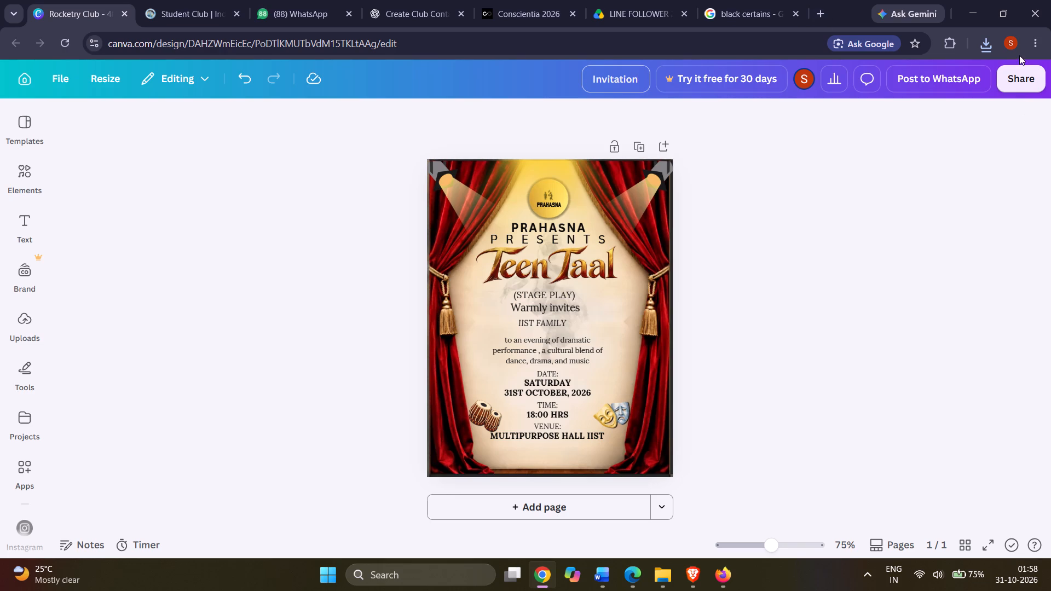
Download the renamed Invitation poster as a PNG at 480 × 621 px.
click(1021, 83)
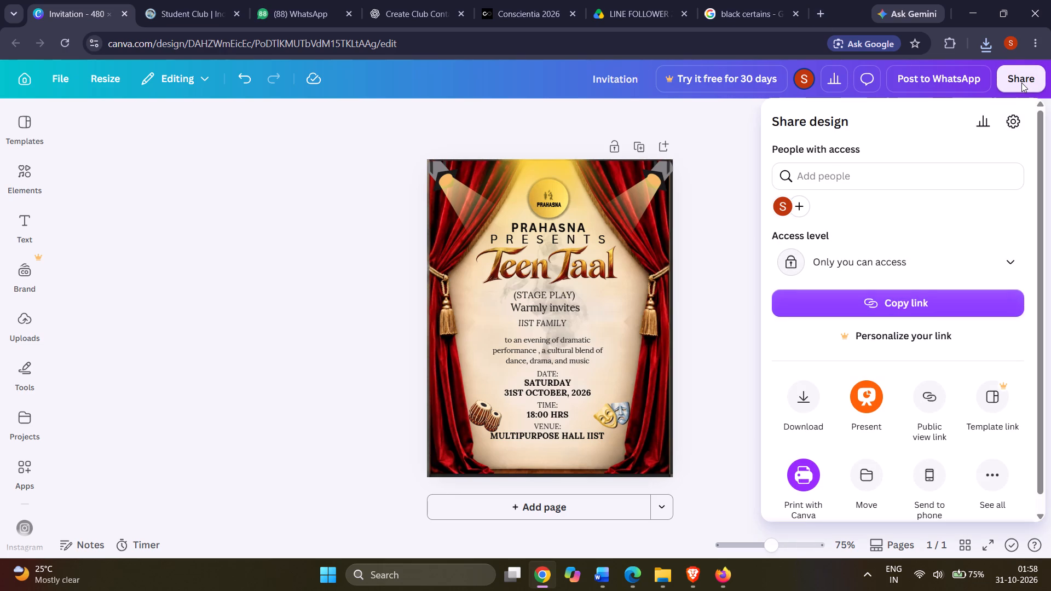
click(806, 399)
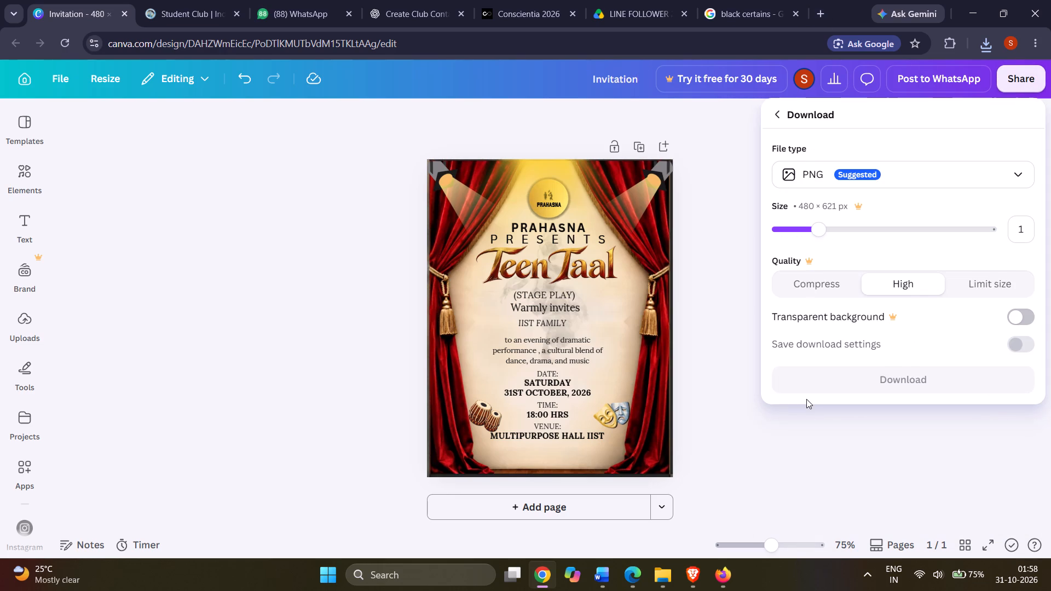
click(856, 376)
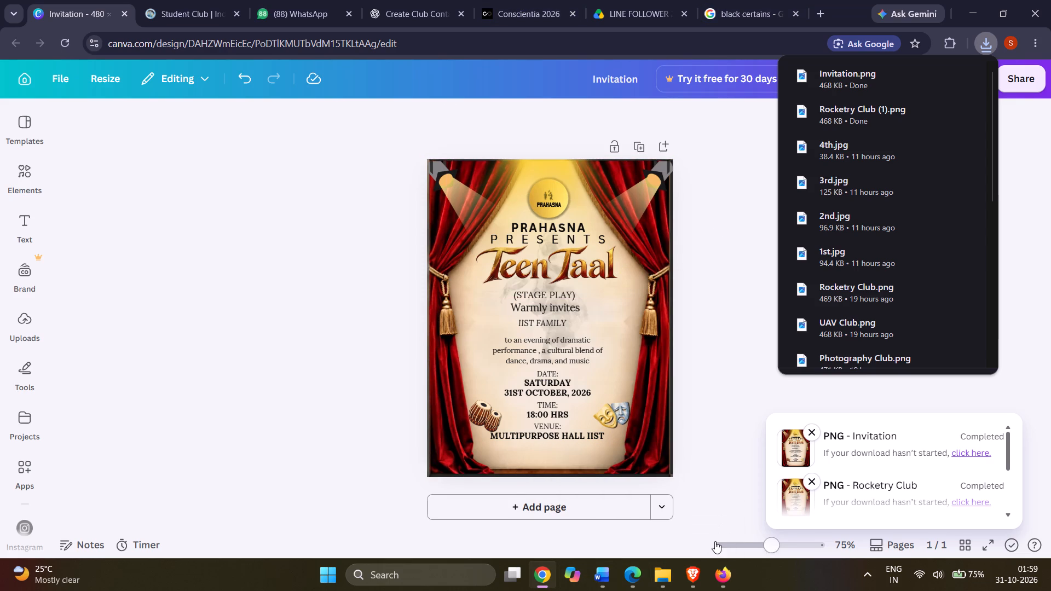
Switch to the Zimbra draft in Firefox and attach Invitation.png from the Downloads folder to the TEEN TAAL email.
click(688, 581)
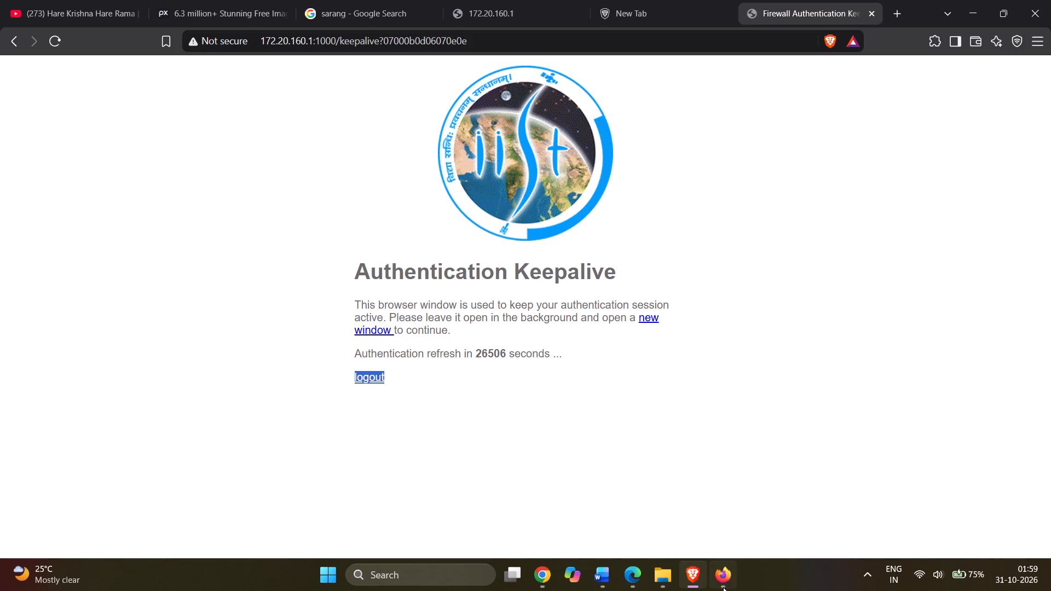
click(733, 584)
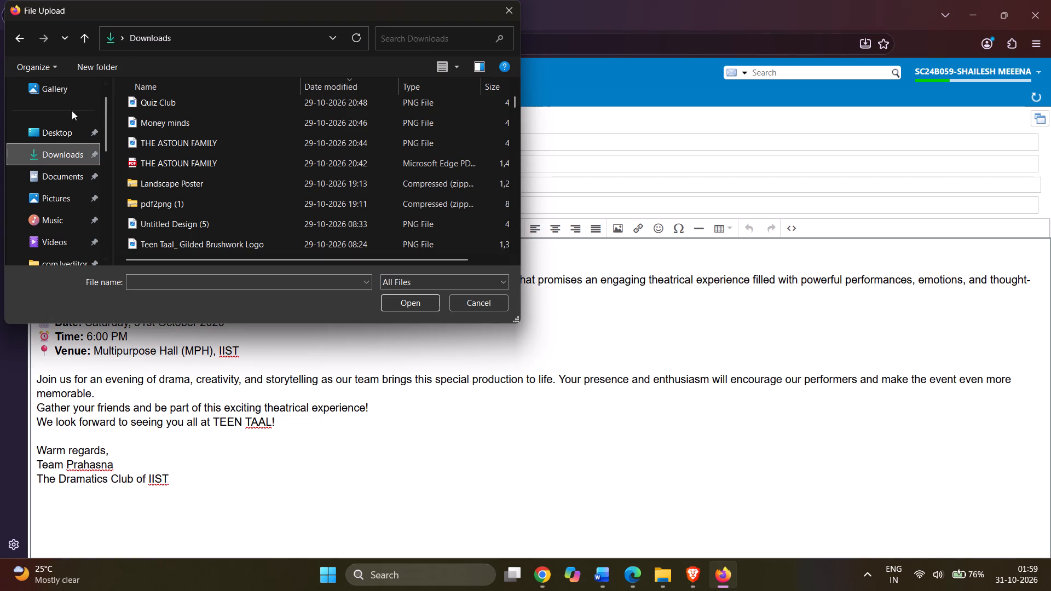
click(358, 41)
click(236, 120)
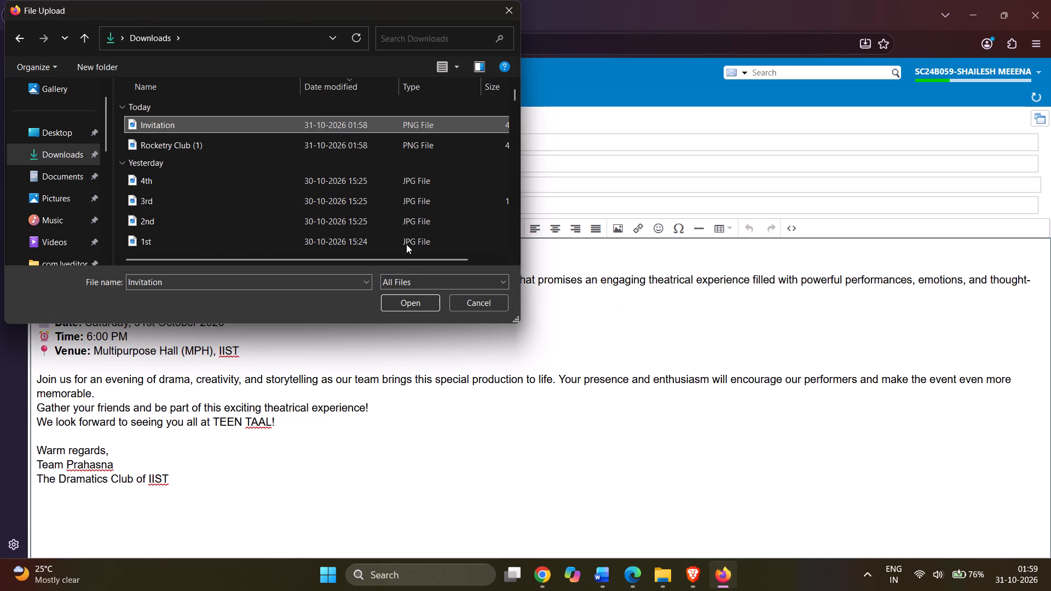
click(392, 309)
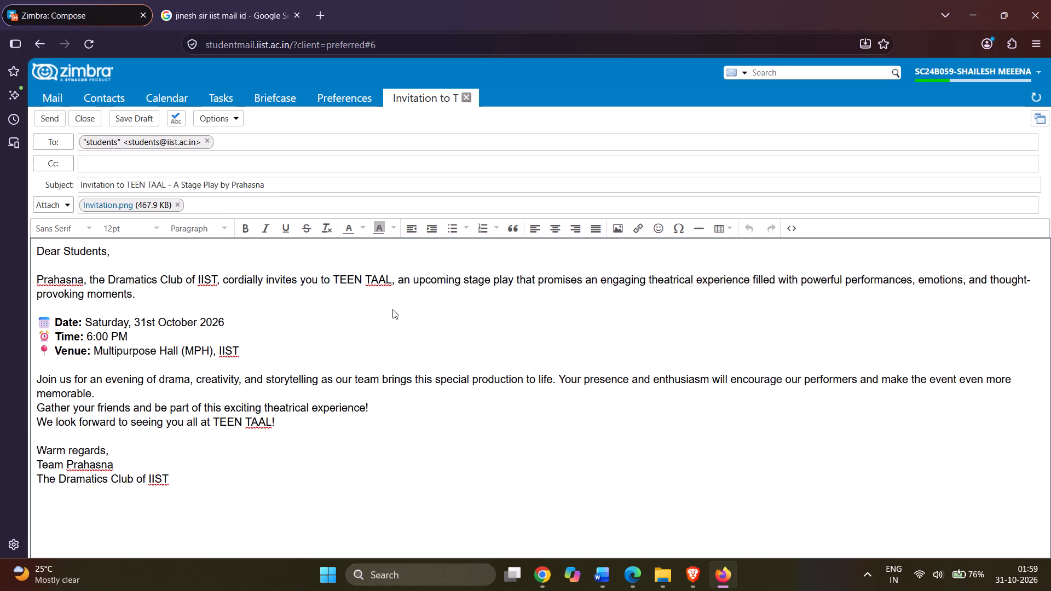
key(Return)
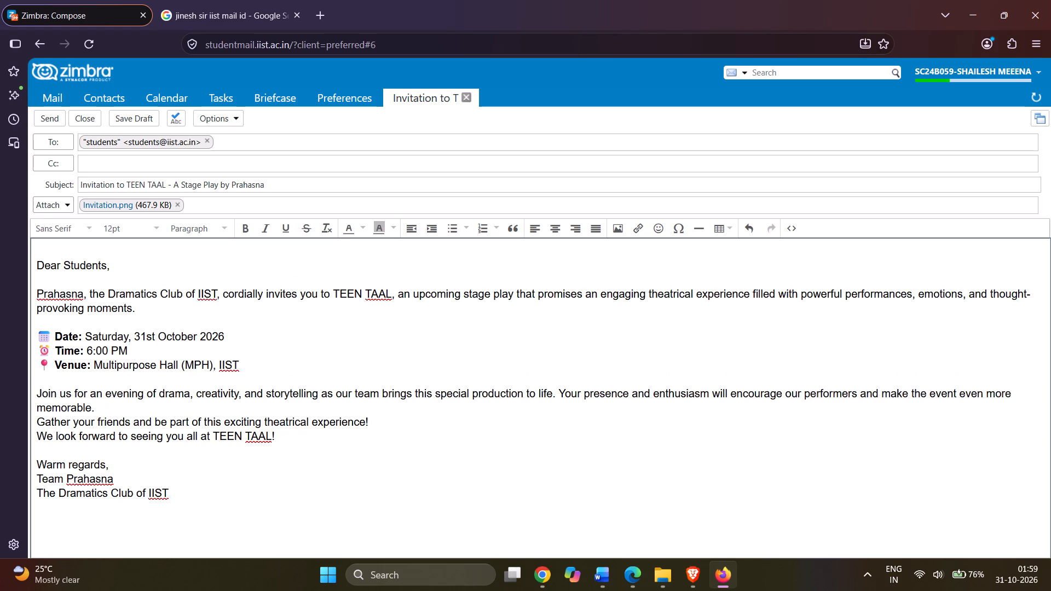
key(ctrl+z)
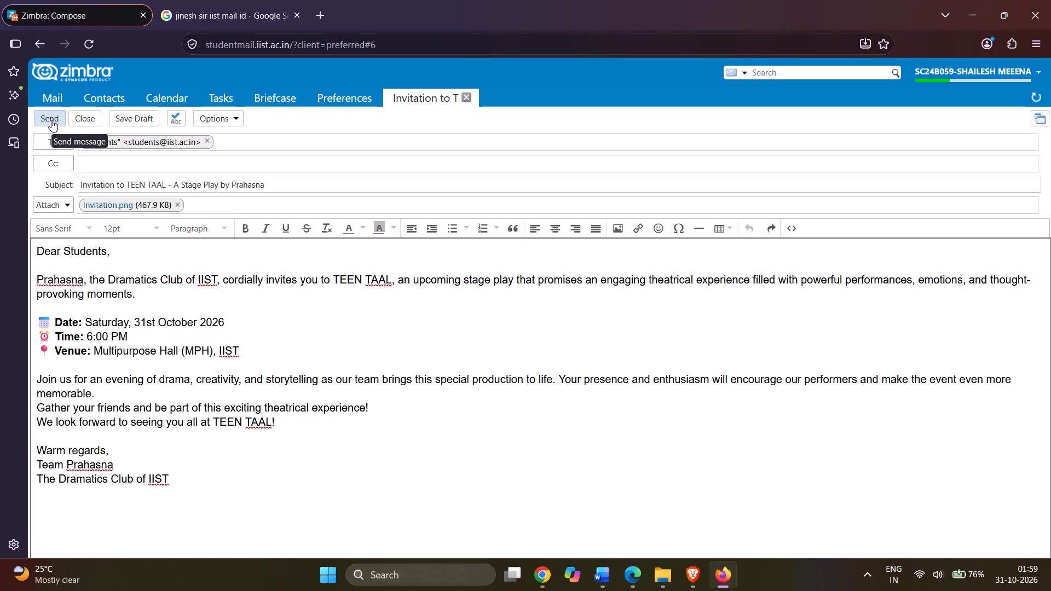
Send the "Invitation to TEEN TAAL - A Stage Play by Prahasna" email to the students mailing list.
click(51, 120)
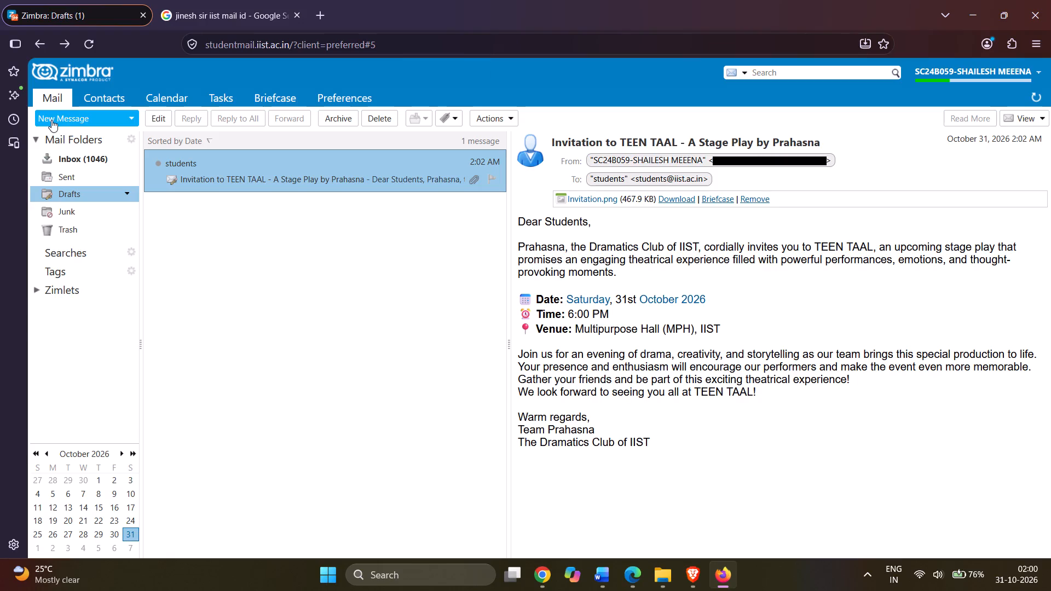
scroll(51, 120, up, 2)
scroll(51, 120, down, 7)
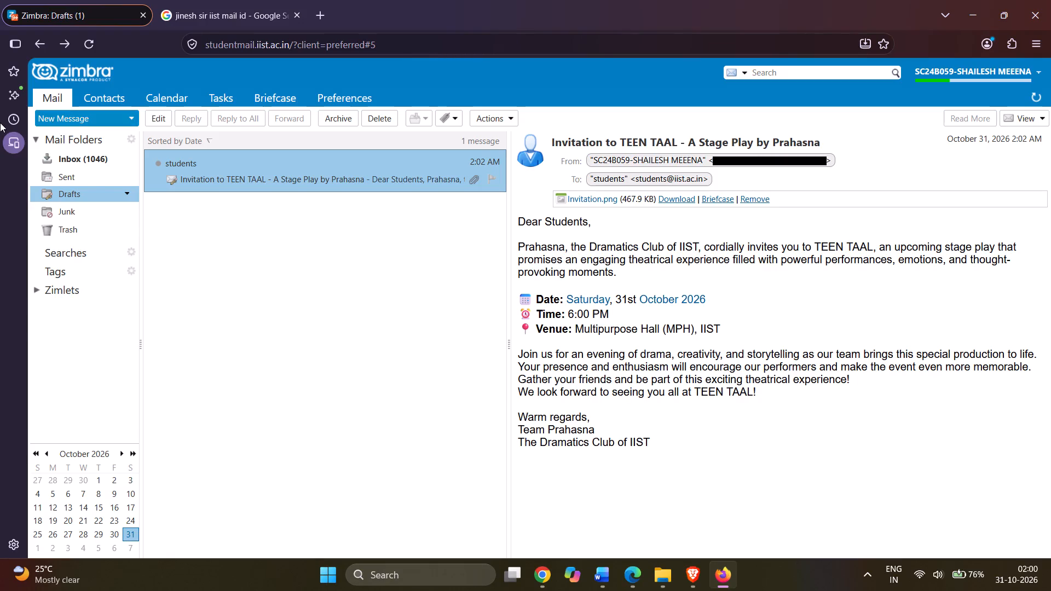
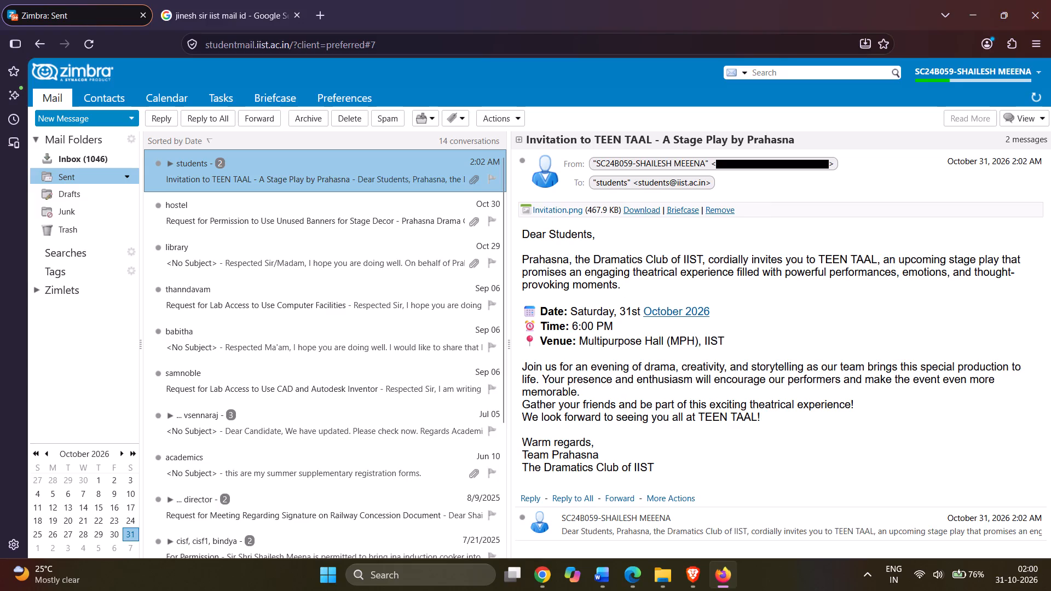
Review the sent TEEN TAAL invitation to the students' list, checking its message text and event details, and minimise the mail window.
scroll(694, 361, down, 1)
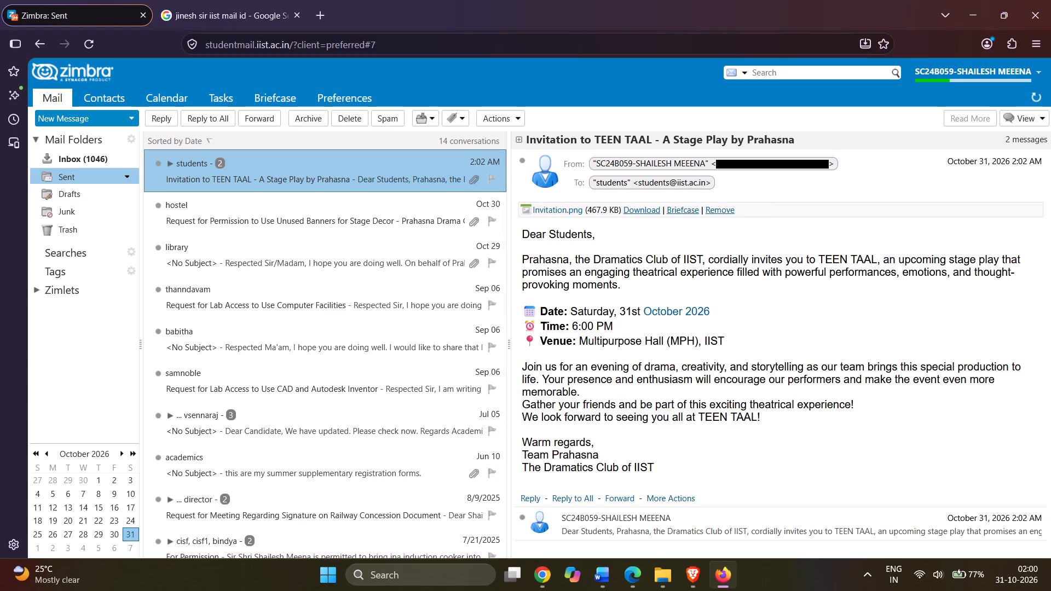
scroll(694, 361, down, 1)
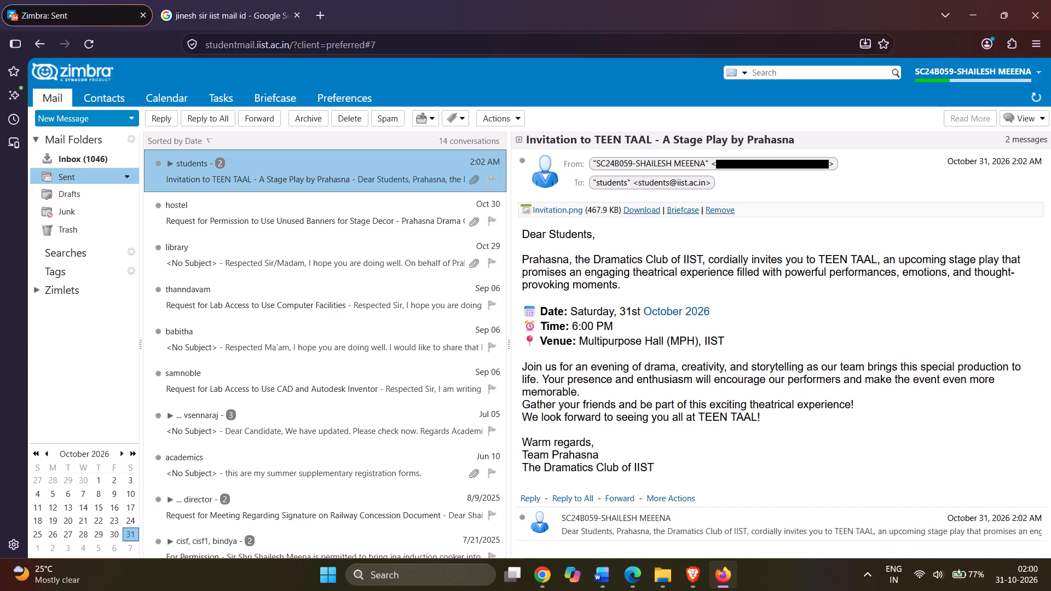
scroll(735, 447, down, 5)
scroll(673, 296, down, 2)
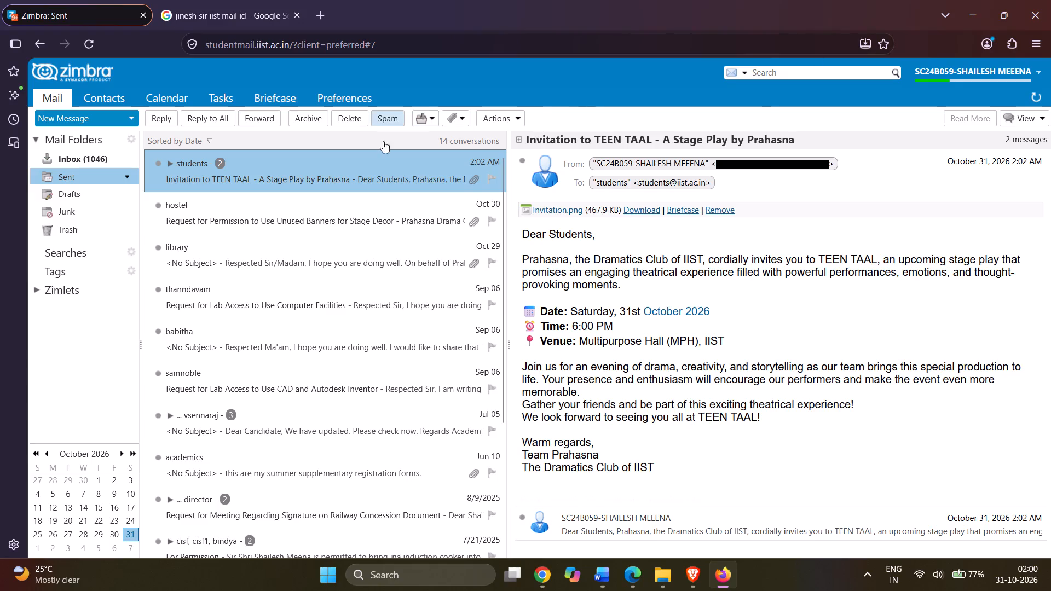
click(343, 165)
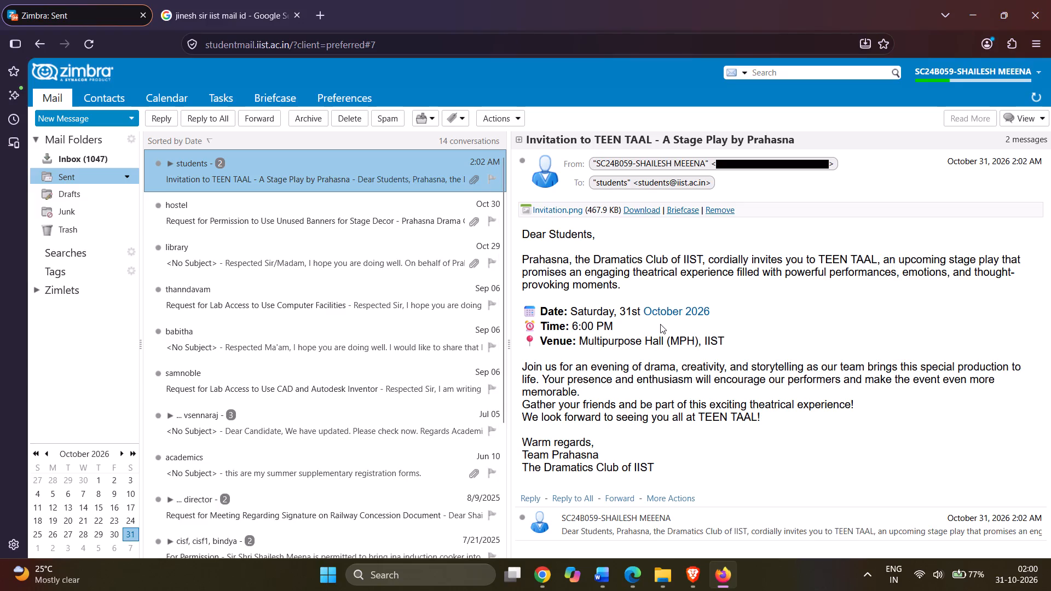
scroll(660, 324, up, 6)
scroll(660, 324, down, 2)
click(959, 0)
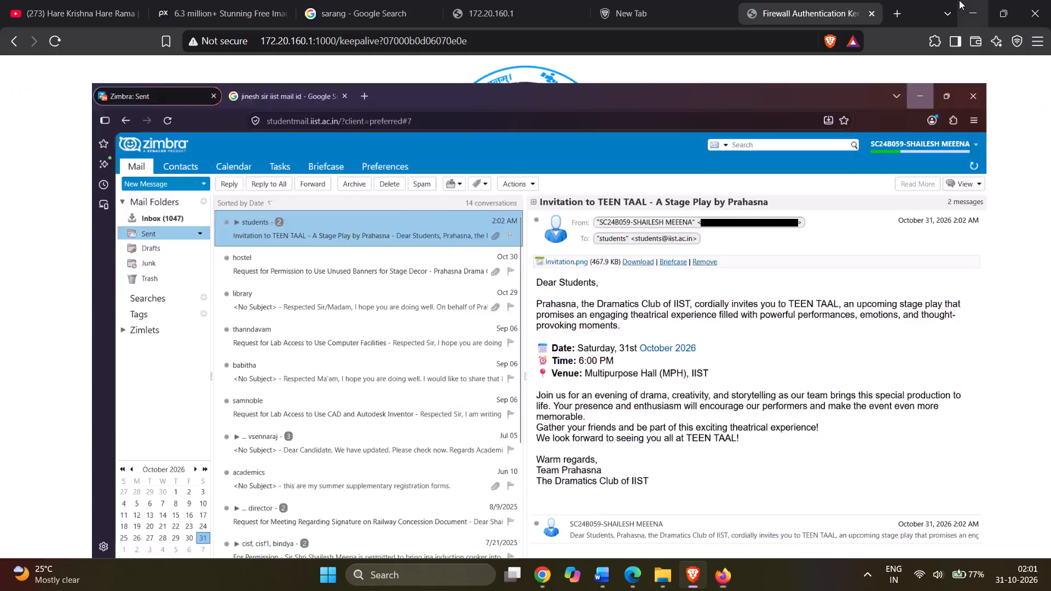